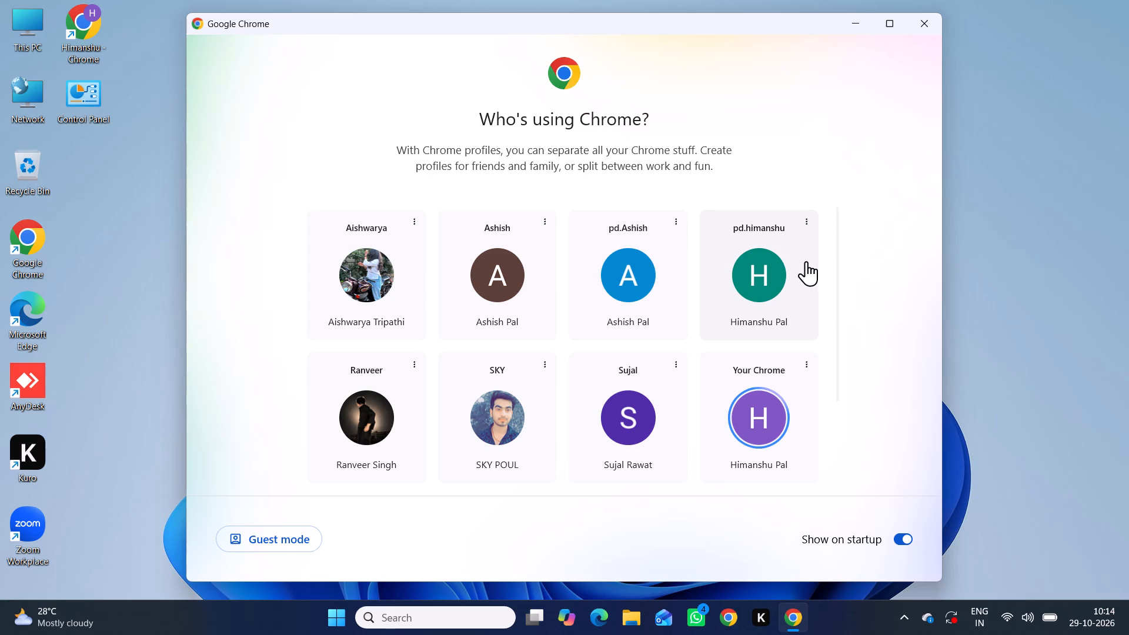
left_click(774, 277)
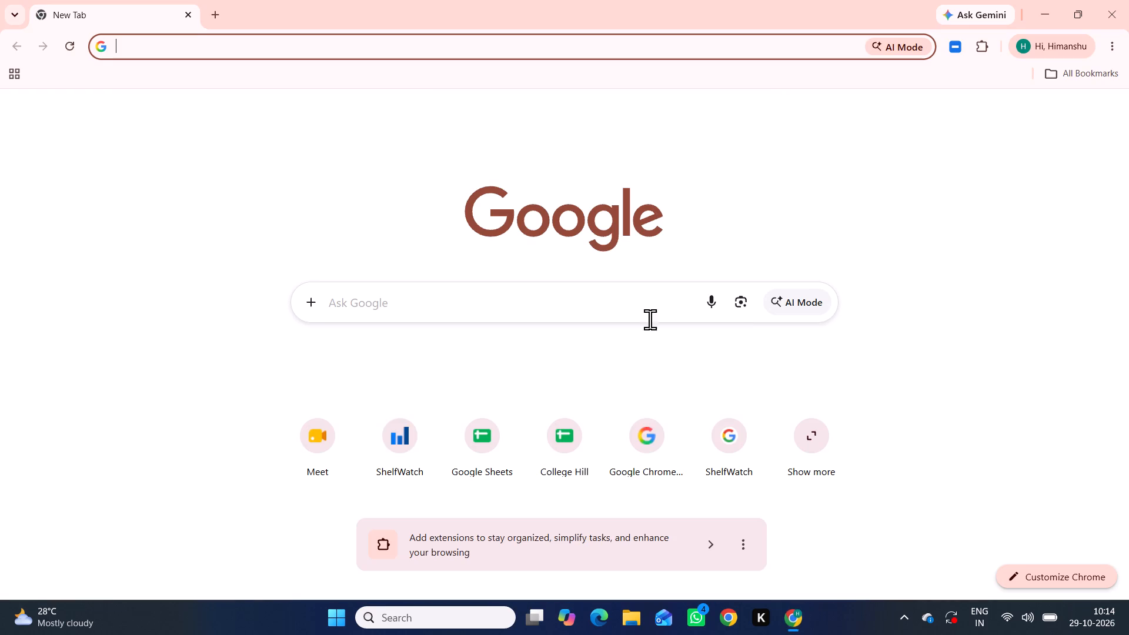
left_click(407, 443)
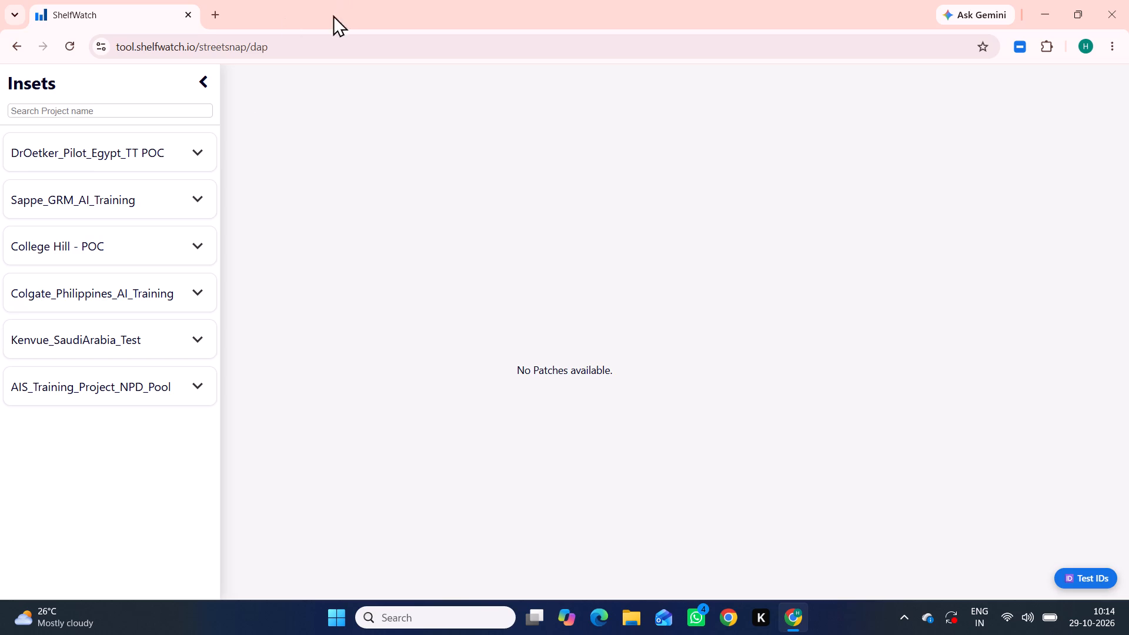
View only the selected patches of Others inset 717556 in DrOetker_Pilot_Egypt_TT POC Sauces, and bring back the inset list.
left_click(200, 150)
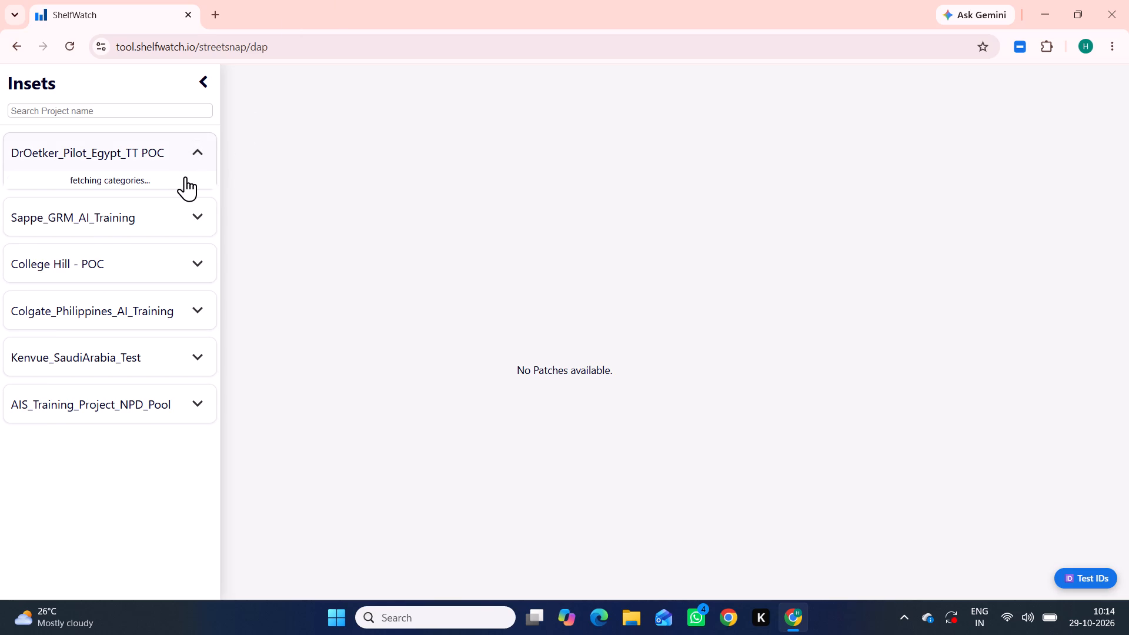
left_click(176, 184)
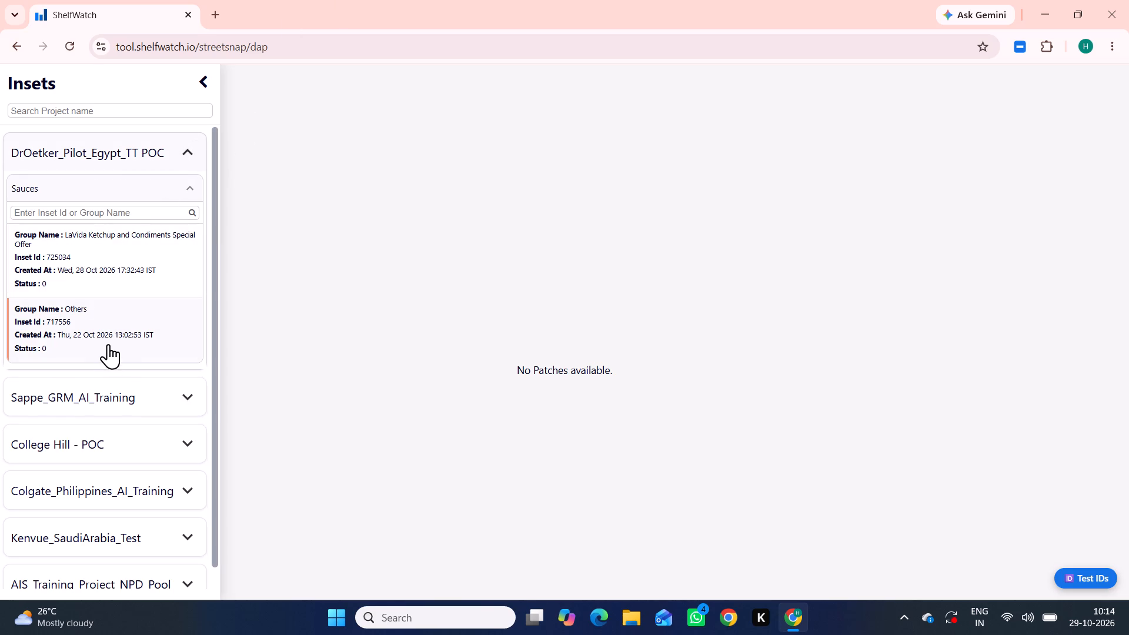
left_click(93, 320)
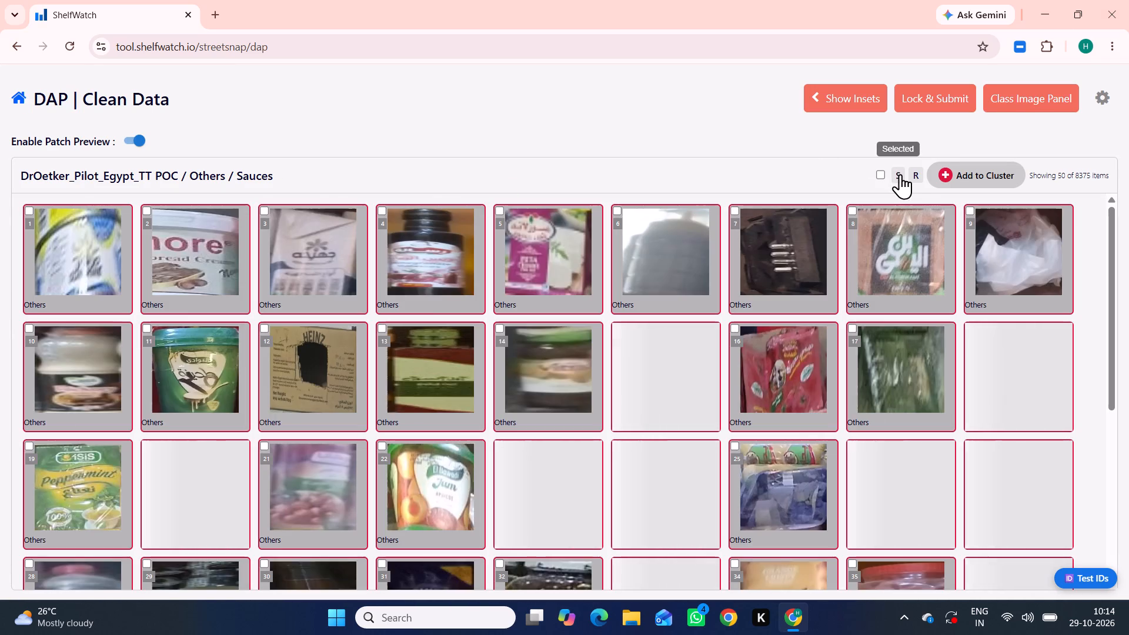
left_click(900, 174)
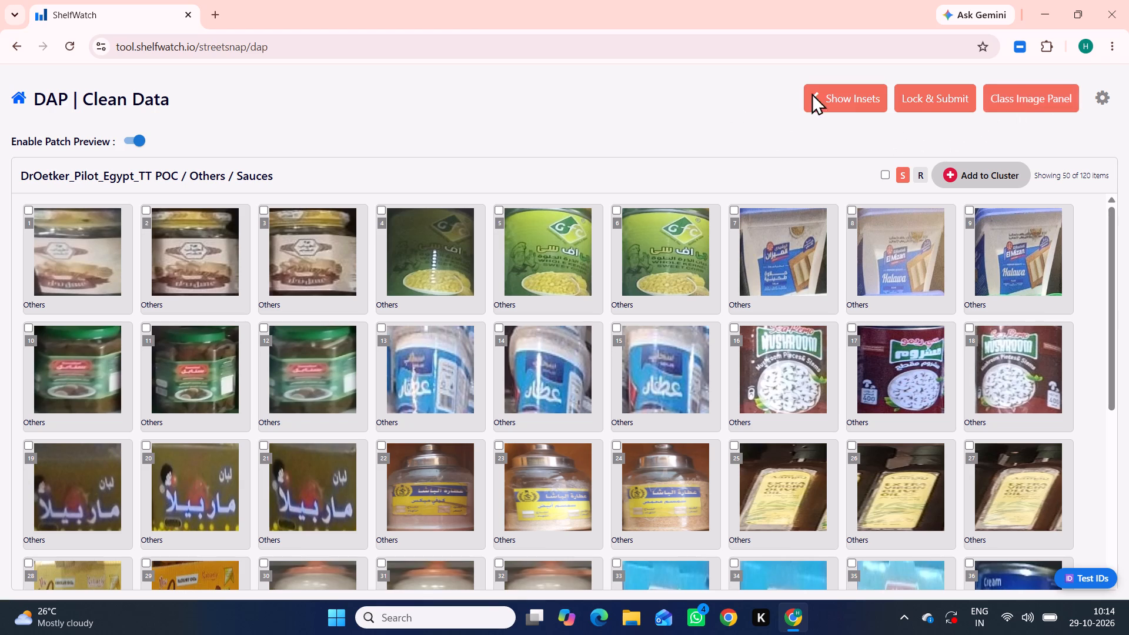
left_click(843, 101)
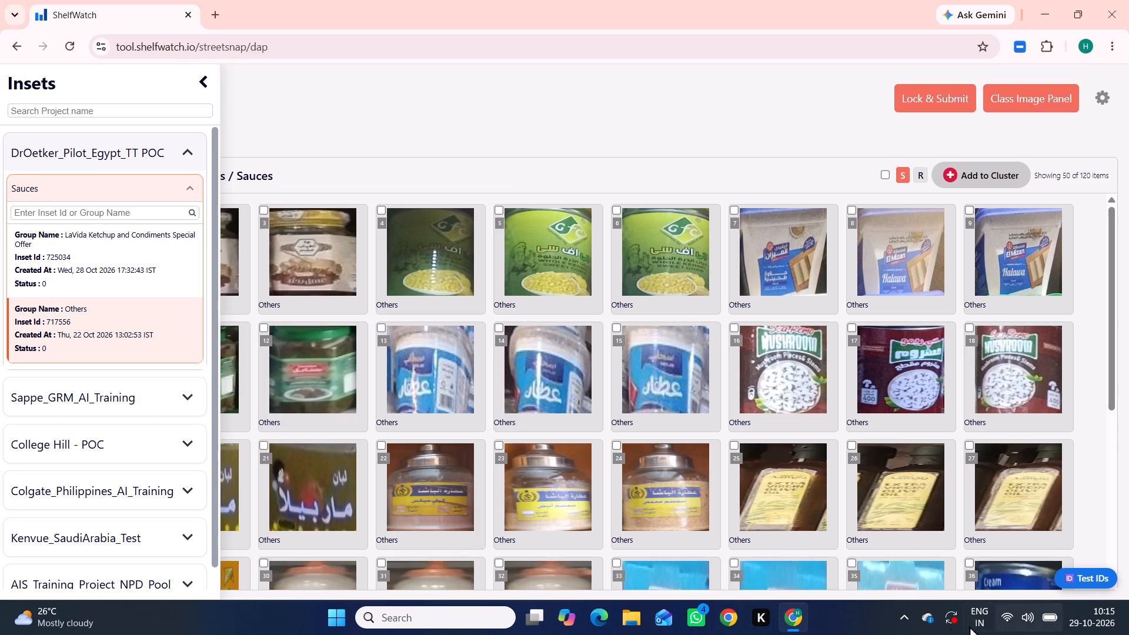
Open another Chrome window with the Aishwarya profile and load ShelfWatch in it.
left_click(729, 614)
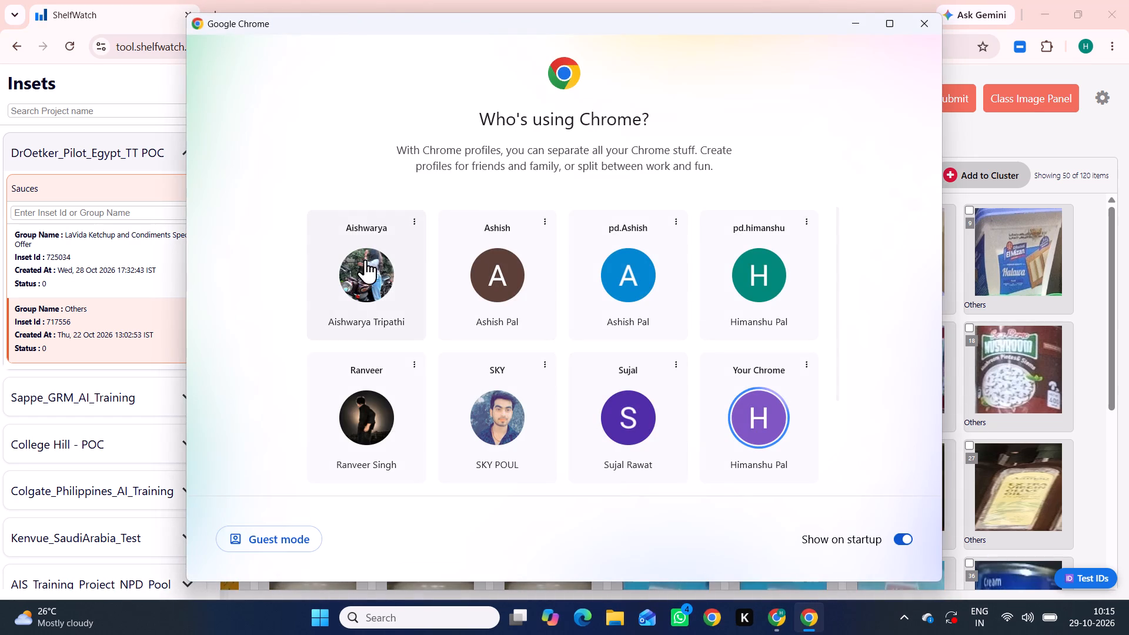
left_click(386, 298)
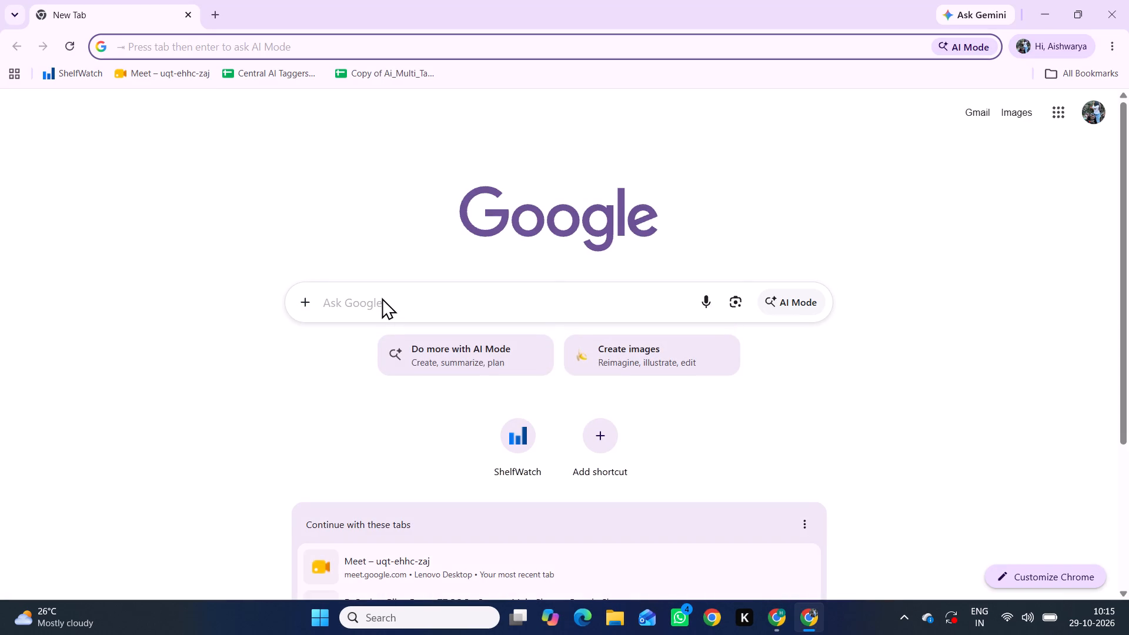
left_click(517, 451)
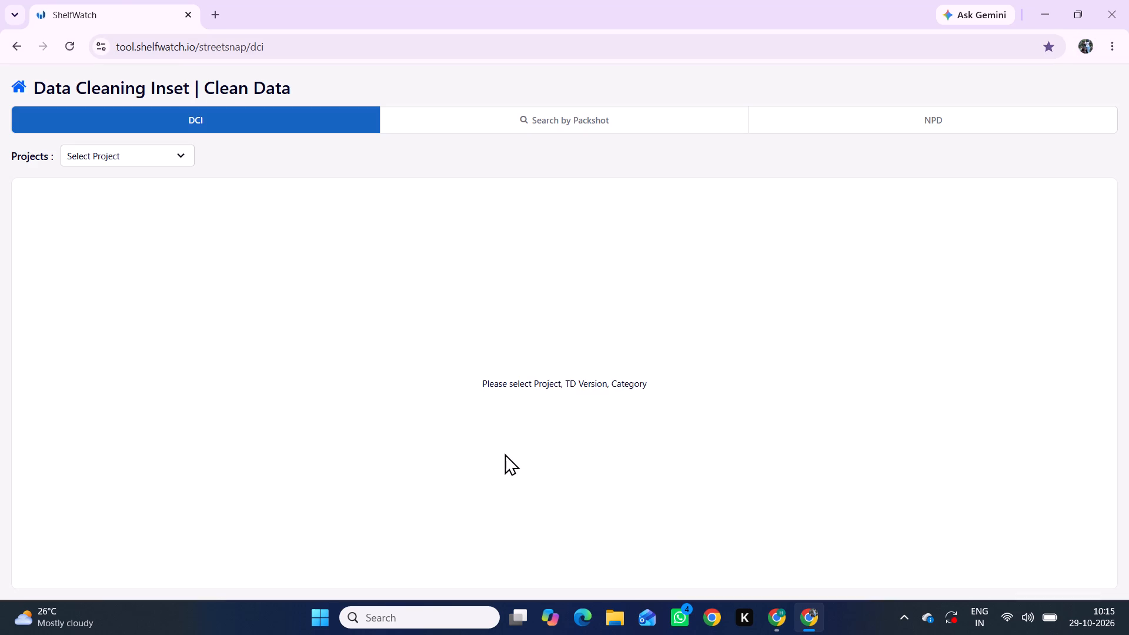
Load the DCI groups for project DrOetker_Pilot_Egypt_TT POC, TD version April_2024, category Sauces.
left_click(182, 155)
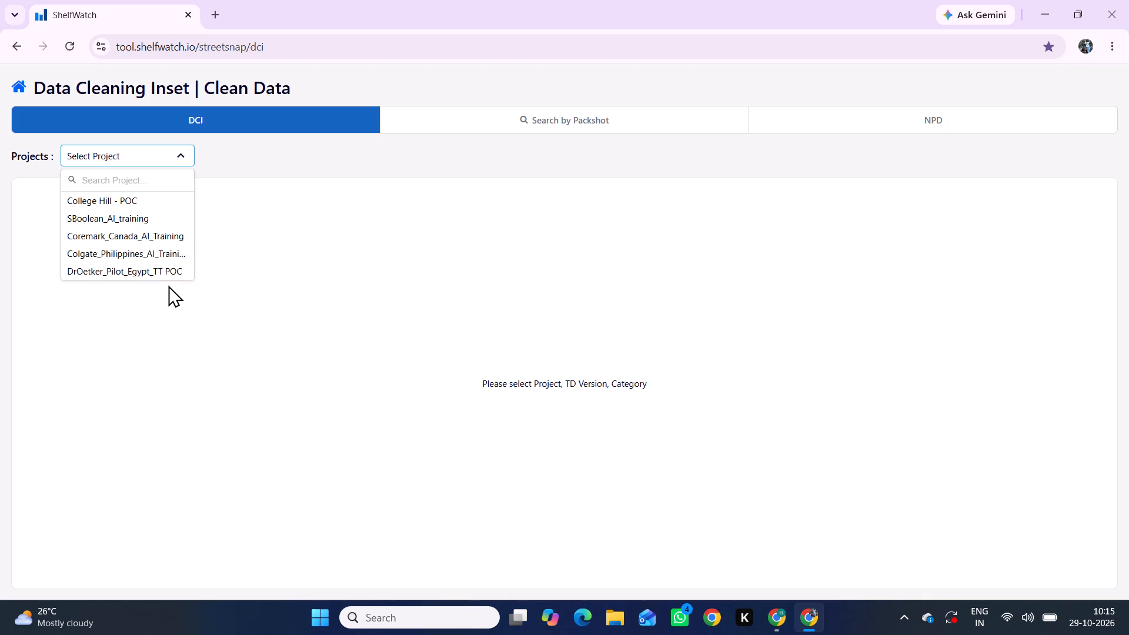
left_click(167, 275)
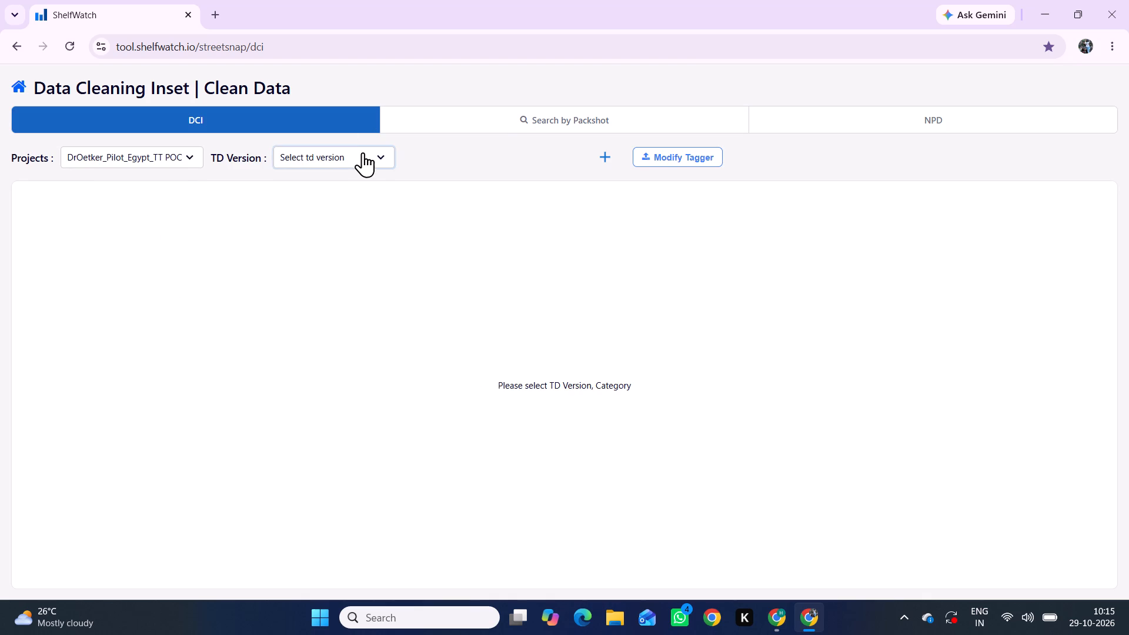
left_click(356, 163)
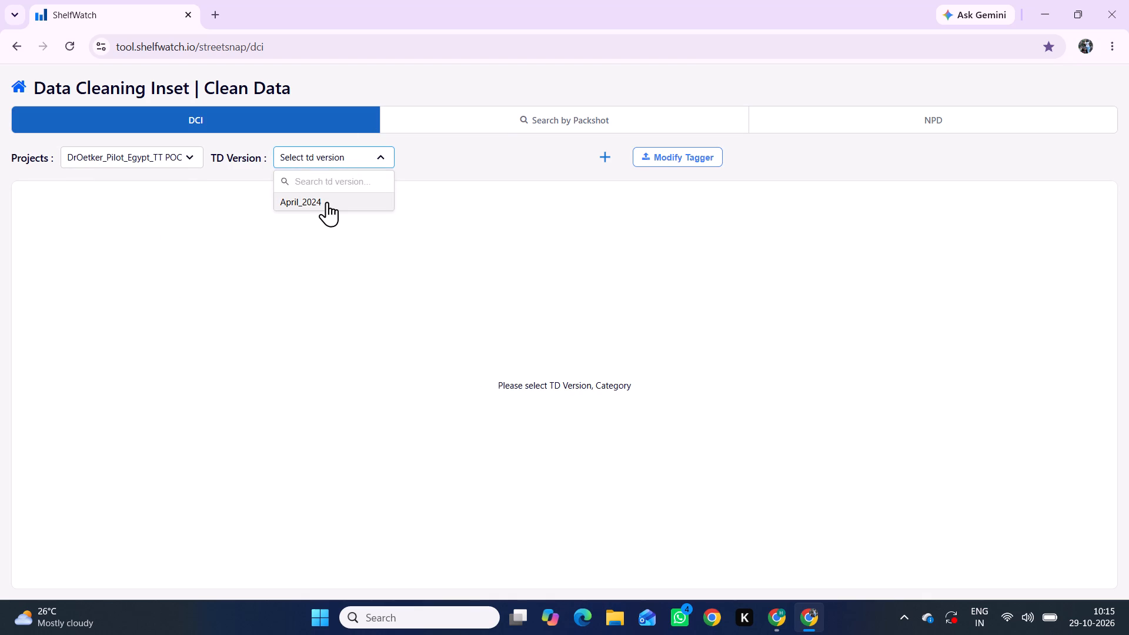
left_click(327, 202)
left_click(522, 155)
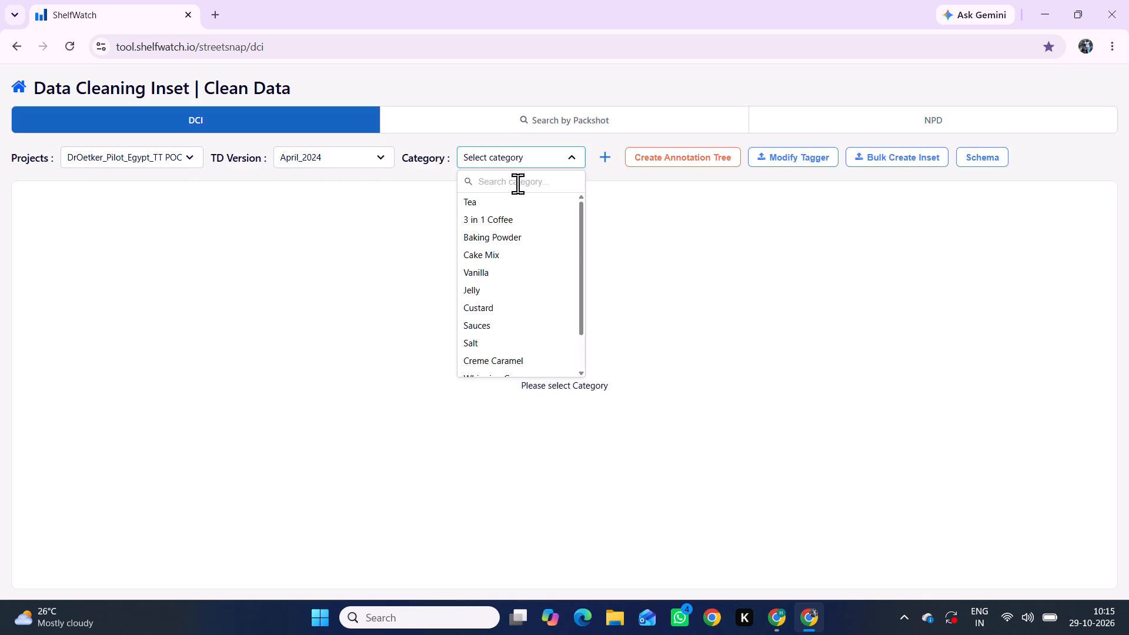
left_click(508, 323)
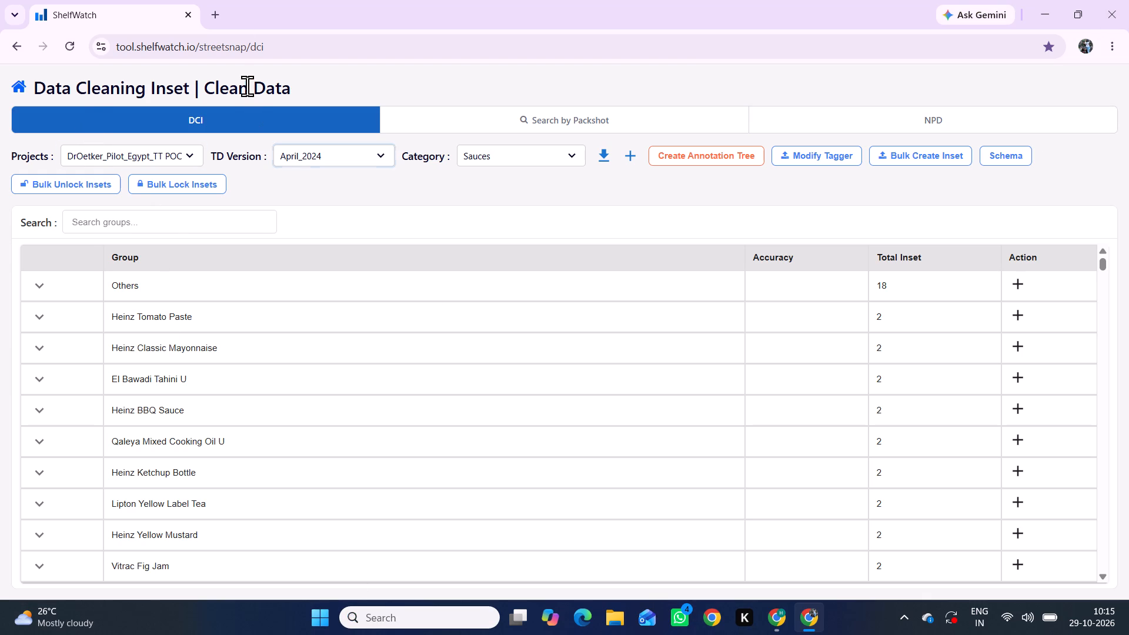
Open the DrOetker_Pilot_Egypt_TT POC - Sauce - Main Sheet spreadsheet from the browsing history in a new tab.
left_click(218, 4)
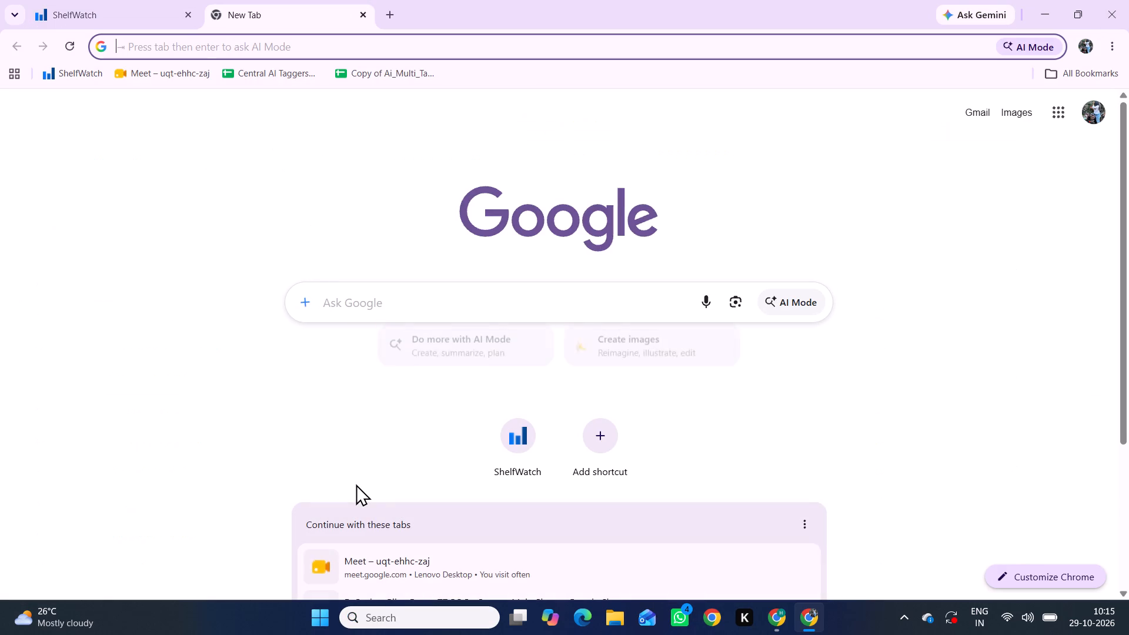
key("ctrl+h")
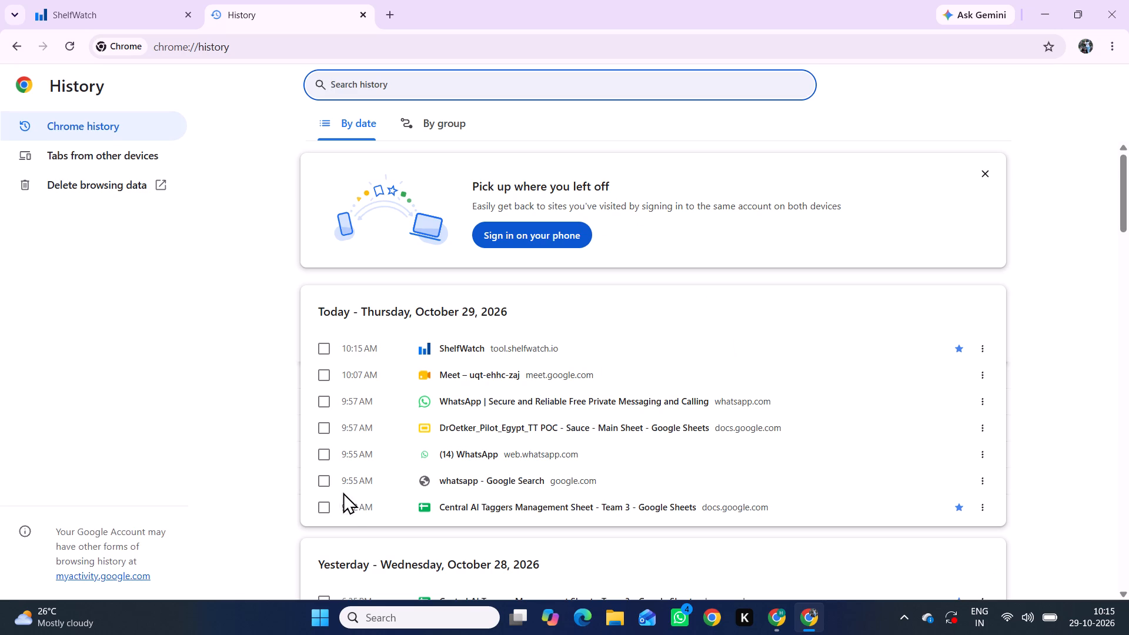
left_click(472, 422)
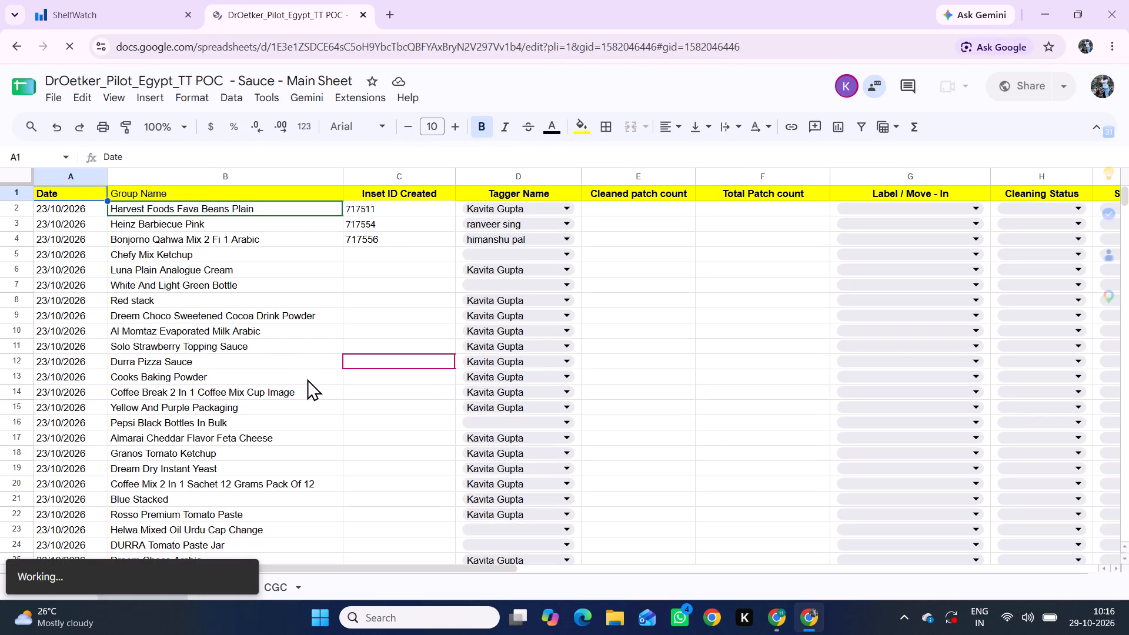
Review the group names and tagger assignments in Main Sheet, and look at Sheet4 and CGC.
scroll(307, 379, "down", 1)
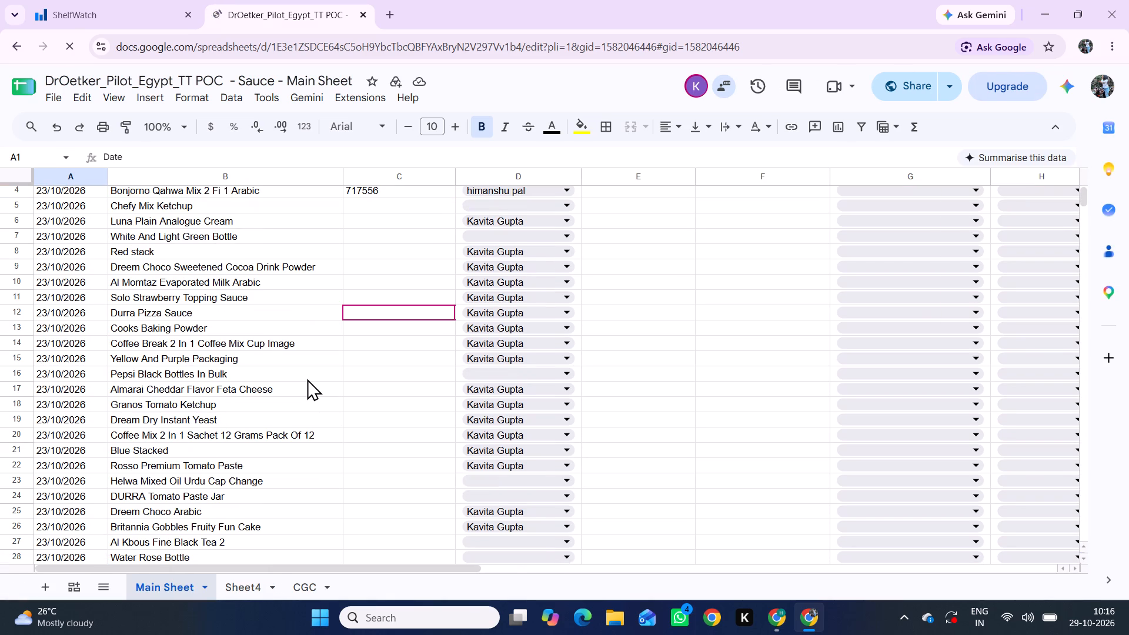
scroll(307, 379, "down", 3)
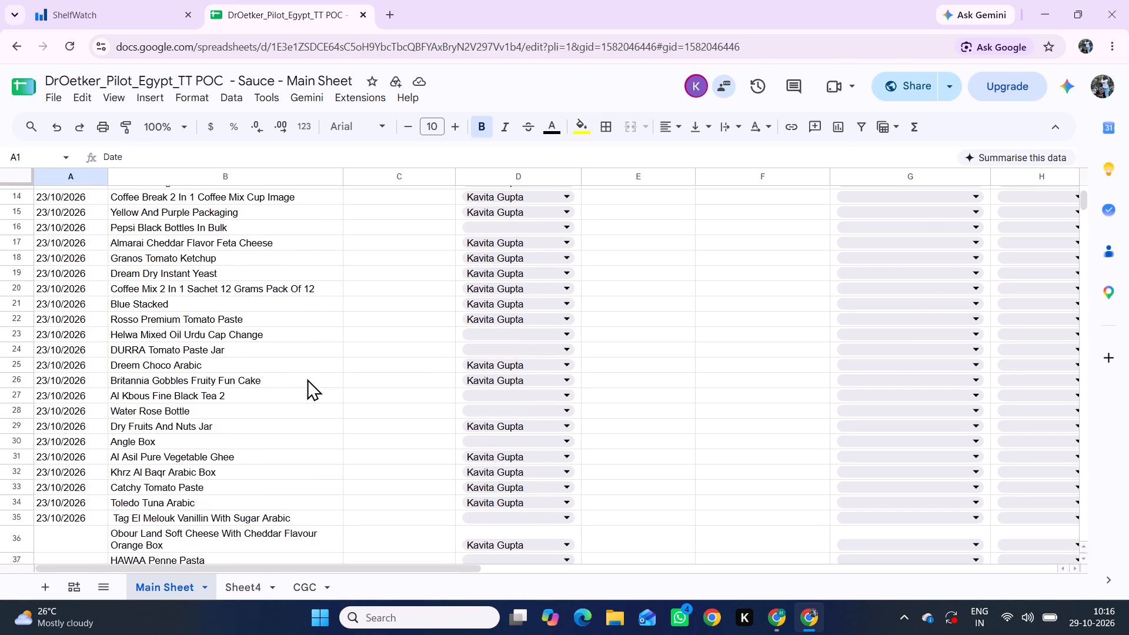
left_click(236, 587)
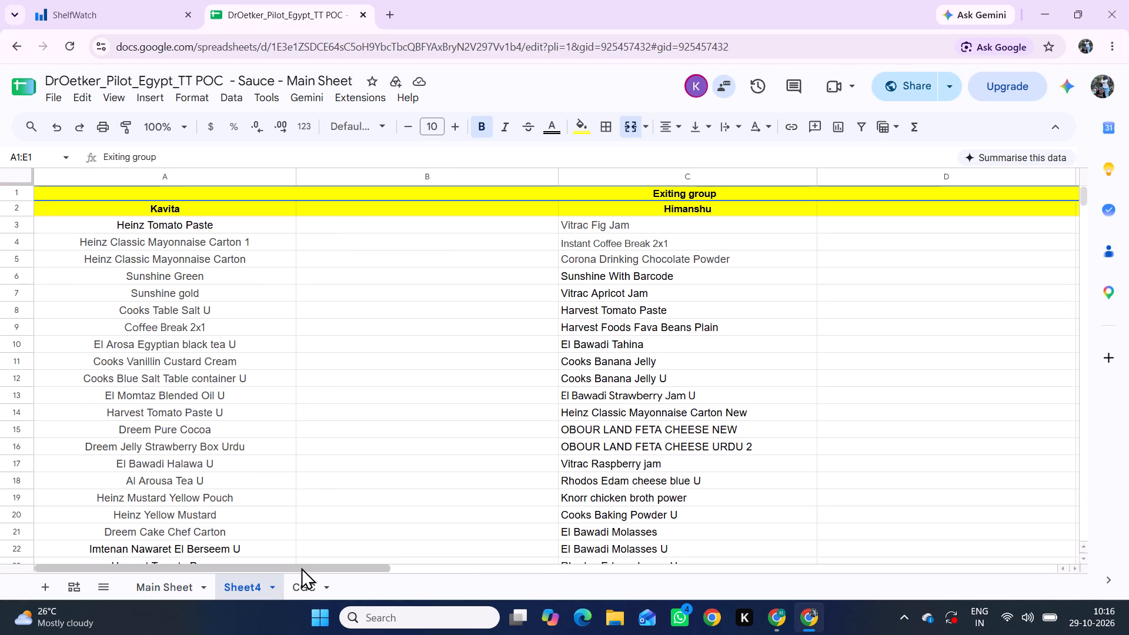
left_click(303, 586)
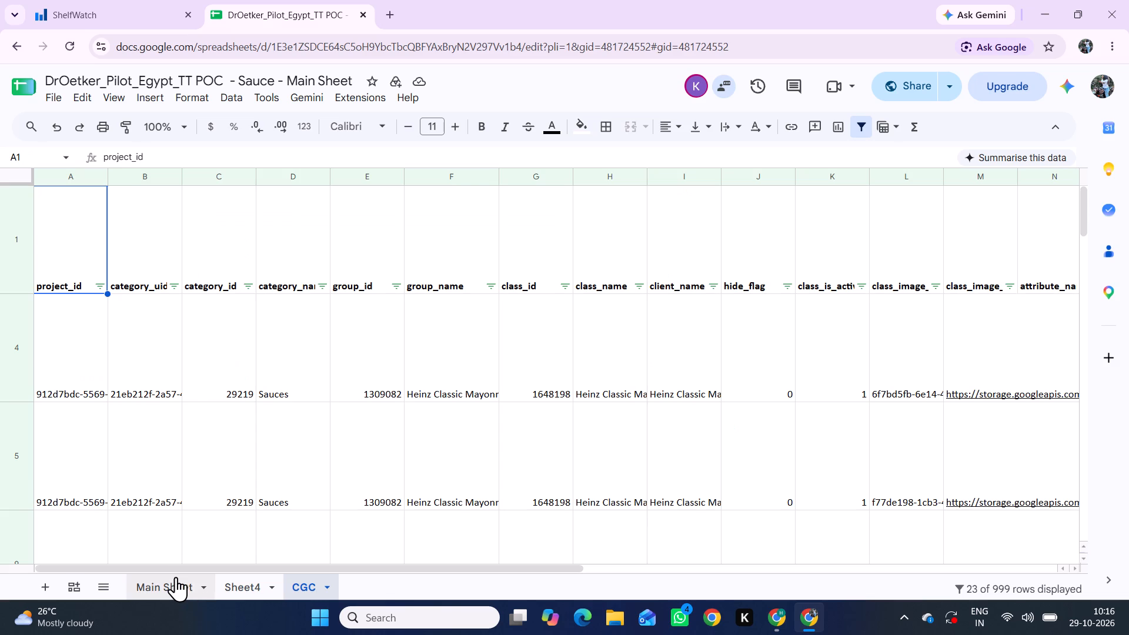
left_click(174, 579)
scroll(348, 367, "down", 1)
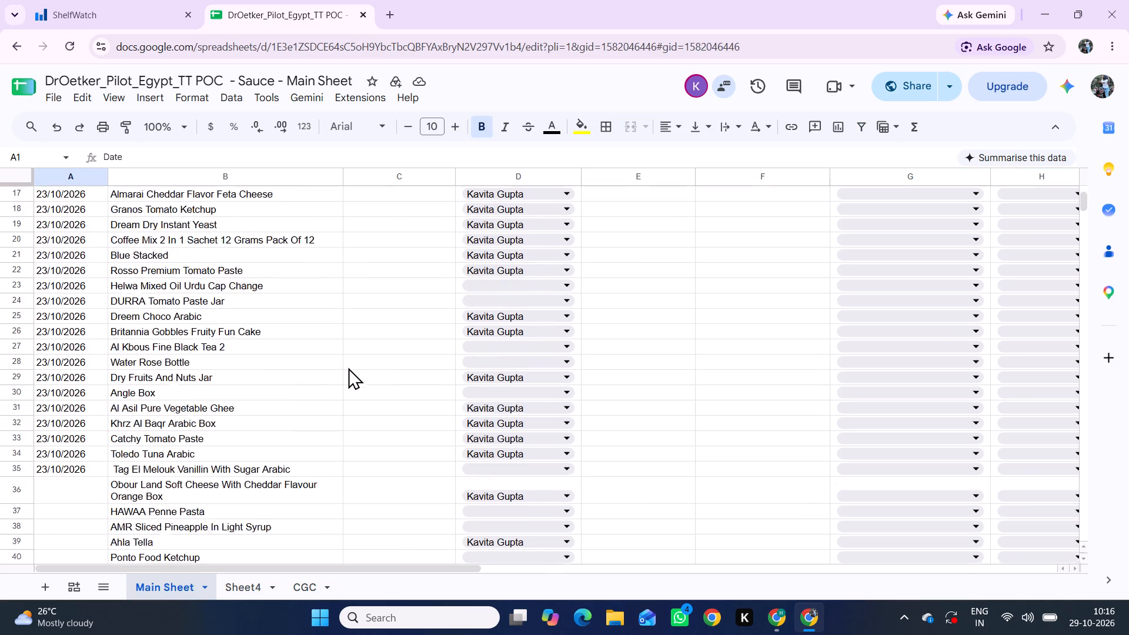
scroll(348, 367, "down", 6)
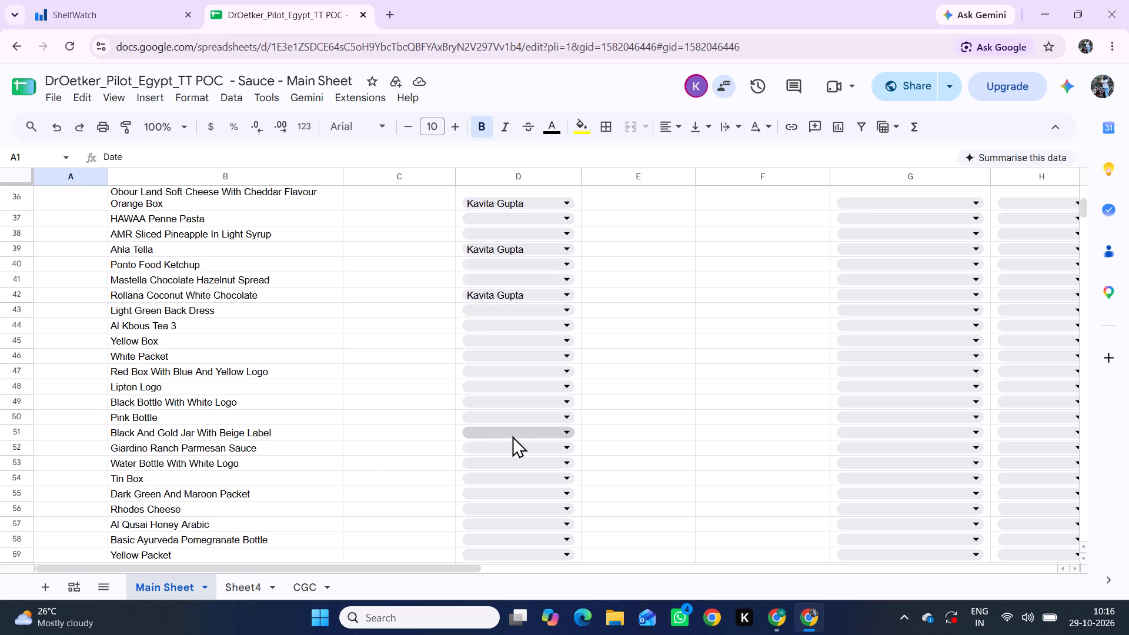
scroll(512, 436, "up", 7)
scroll(665, 417, "up", 6)
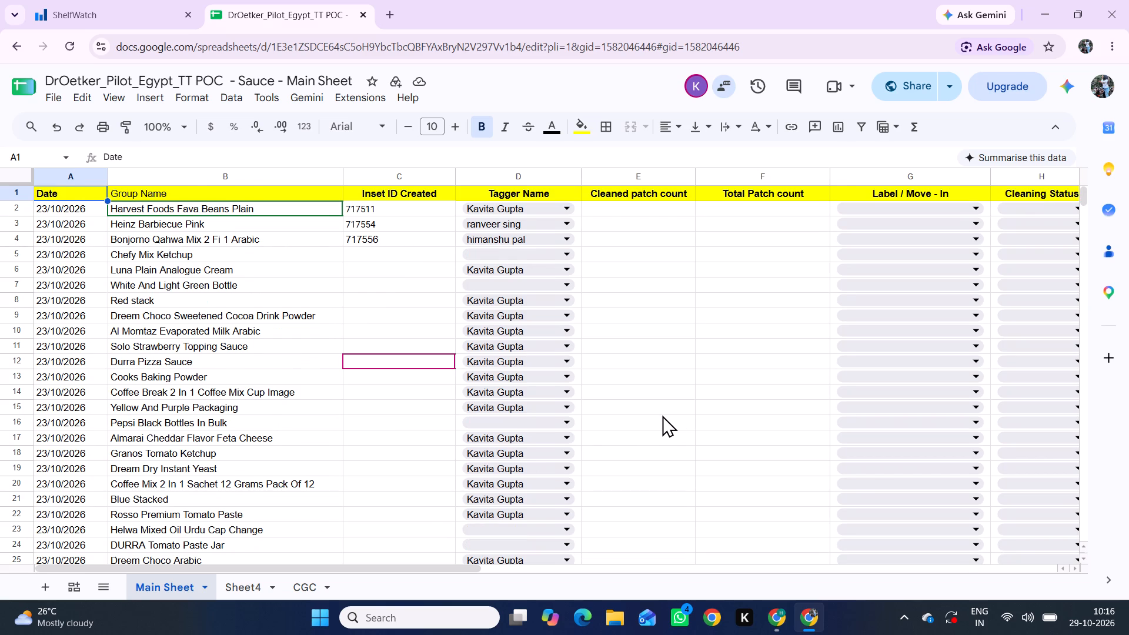
Assign Himanshu as the tagger for Giardino Ranch Parmesan Sauce in row 52 of Main Sheet.
scroll(662, 415, "down", 6)
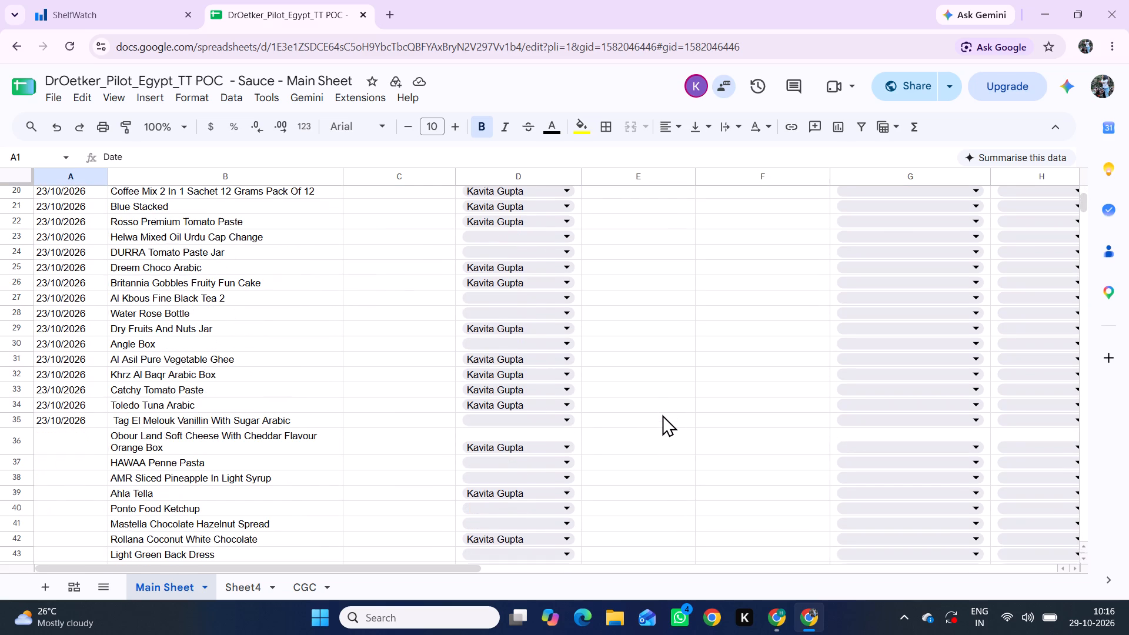
scroll(662, 415, "down", 4)
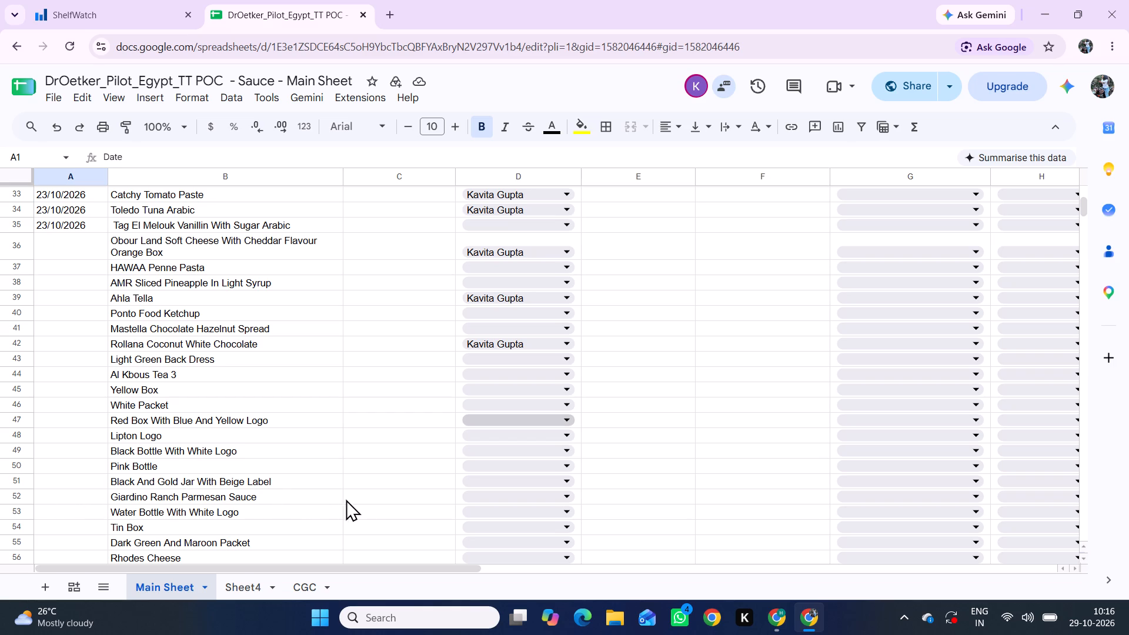
left_click(525, 497)
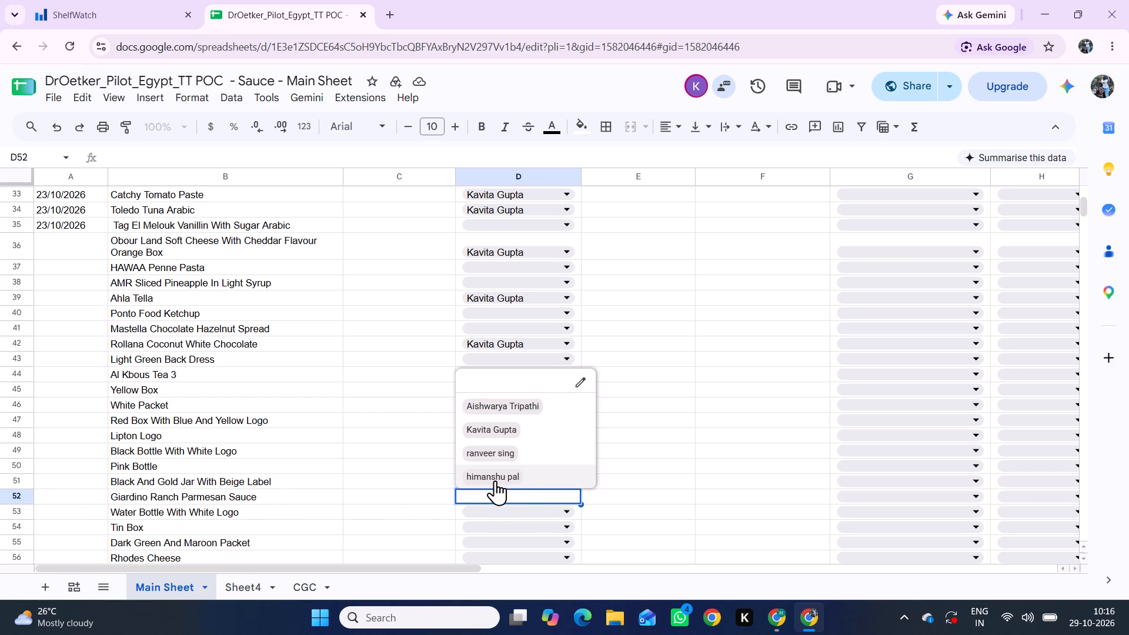
left_click(495, 477)
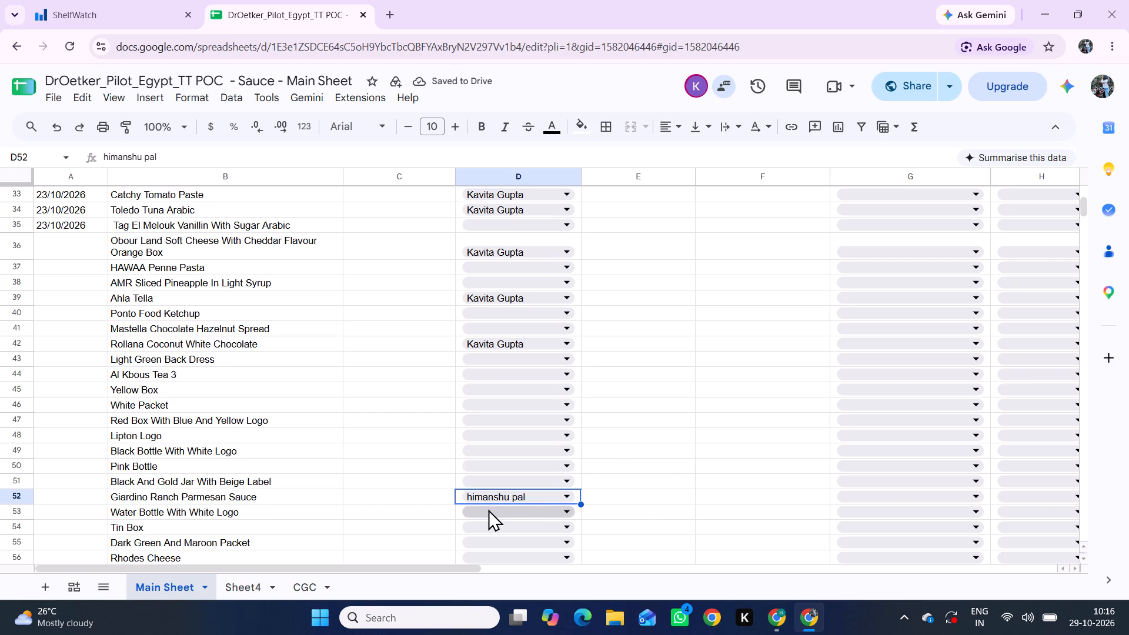
Examine the group names and tagger assignments below row 52 of Main Sheet for further groups to assign.
scroll(488, 509, "down", 3)
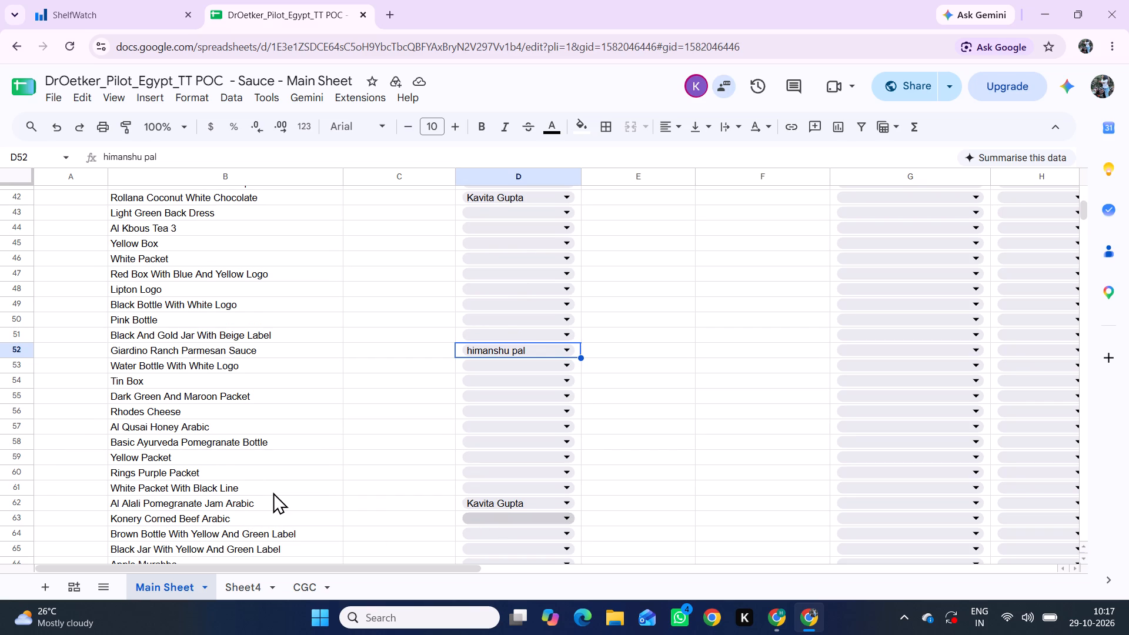
scroll(273, 479, "down", 3)
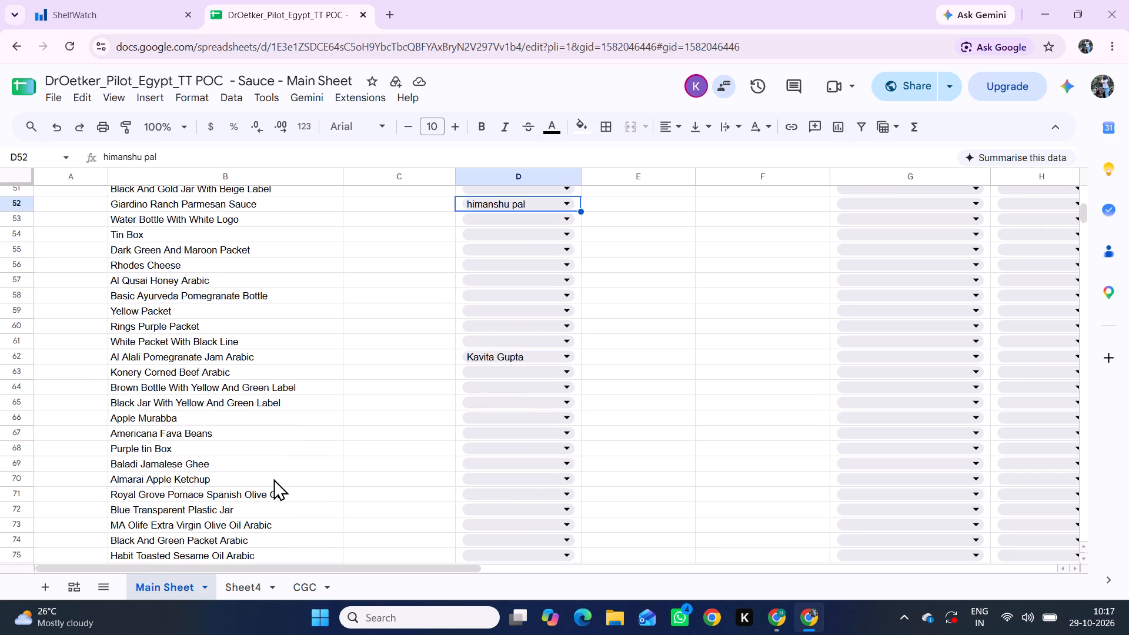
scroll(273, 480, "down", 3)
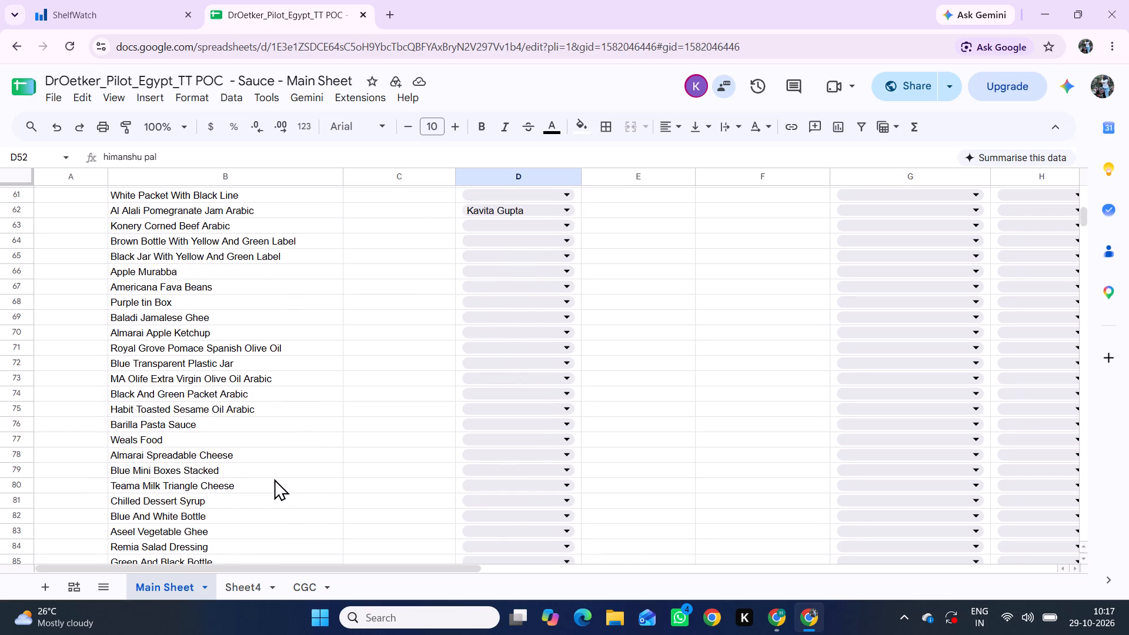
scroll(274, 479, "down", 1)
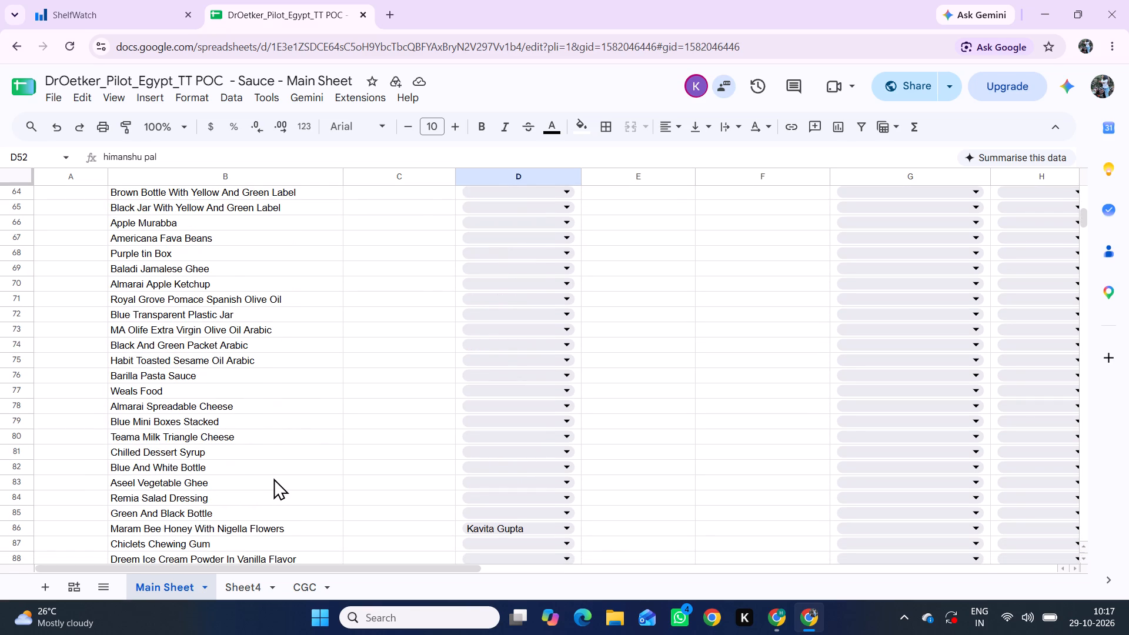
scroll(273, 477, "down", 2)
scroll(273, 477, "up", 2)
scroll(273, 477, "down", 2)
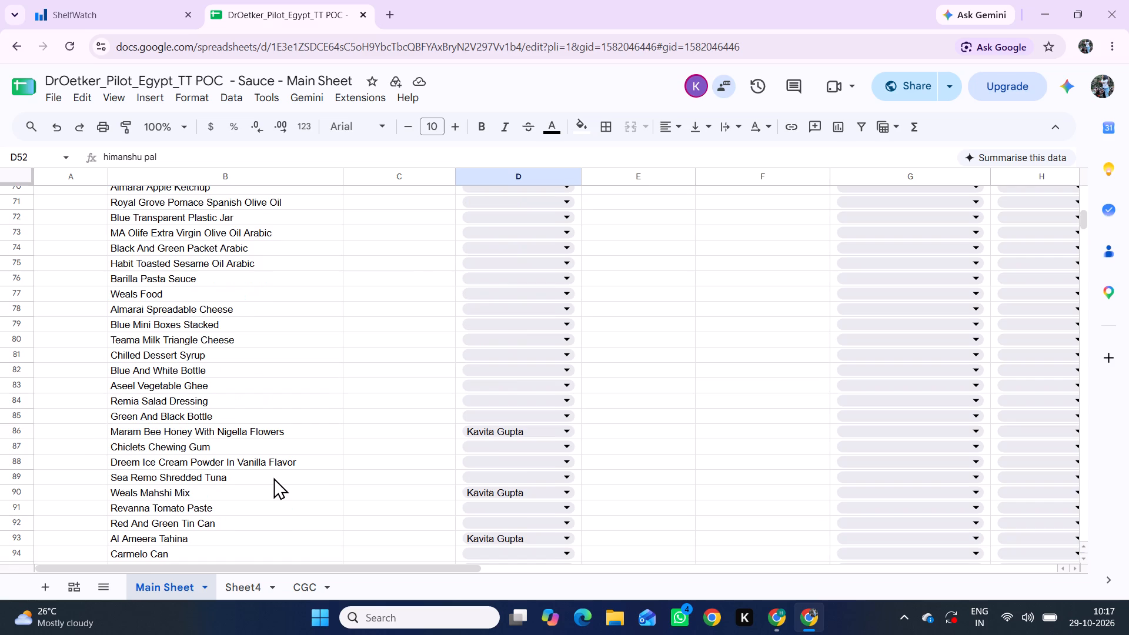
scroll(273, 477, "down", 3)
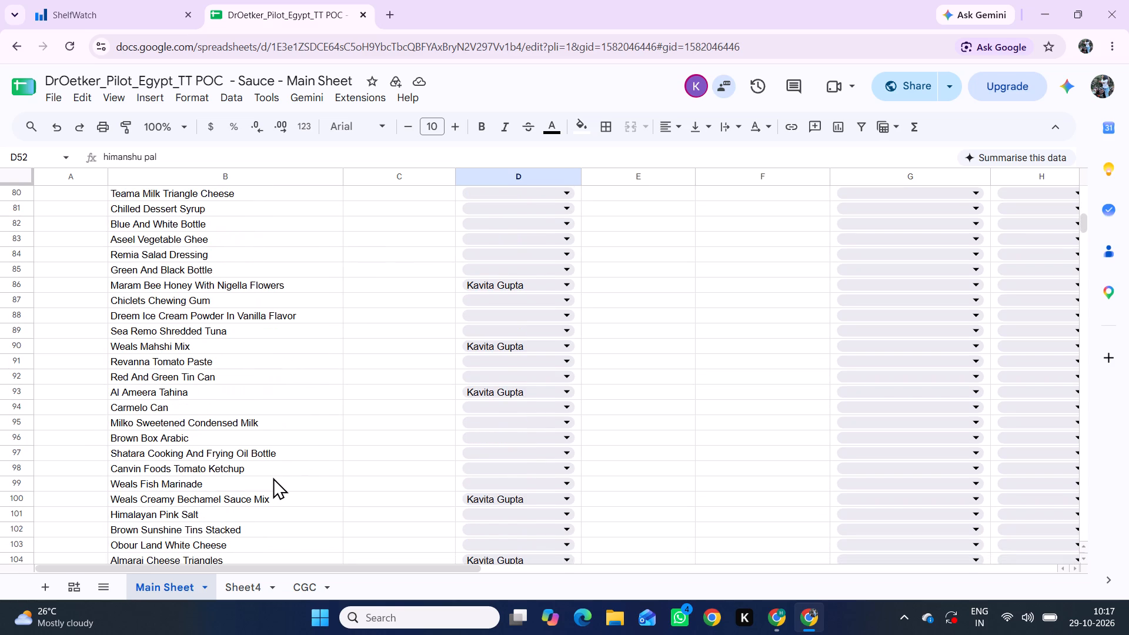
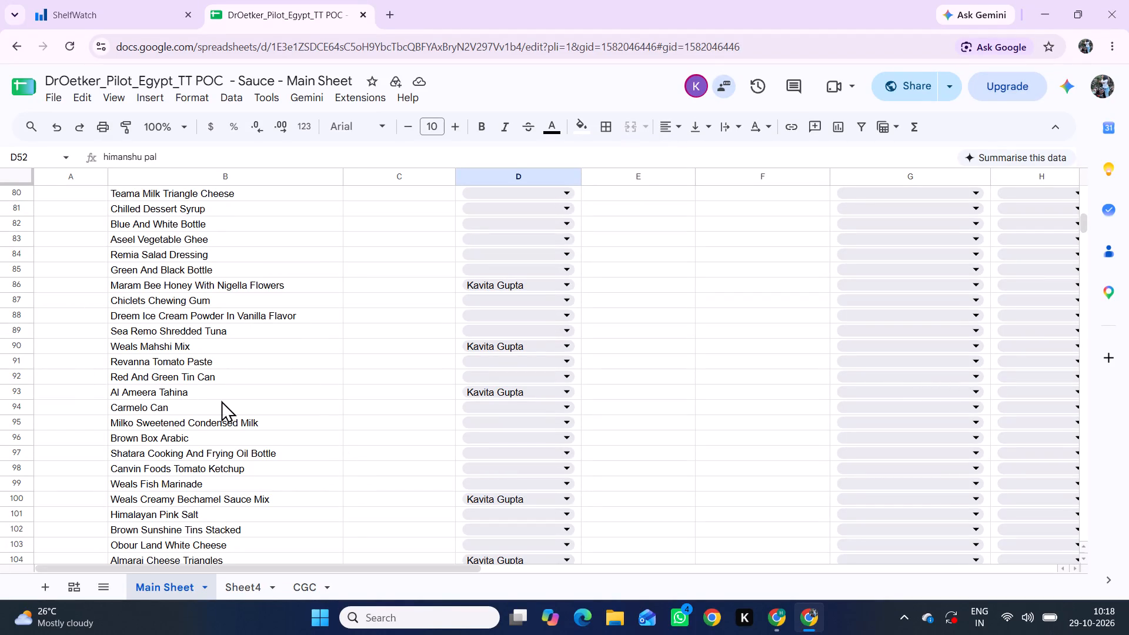
Examine the group names and tagger assignments in Main Sheet from row 80 down to the end of the list.
scroll(342, 523, "down", 1)
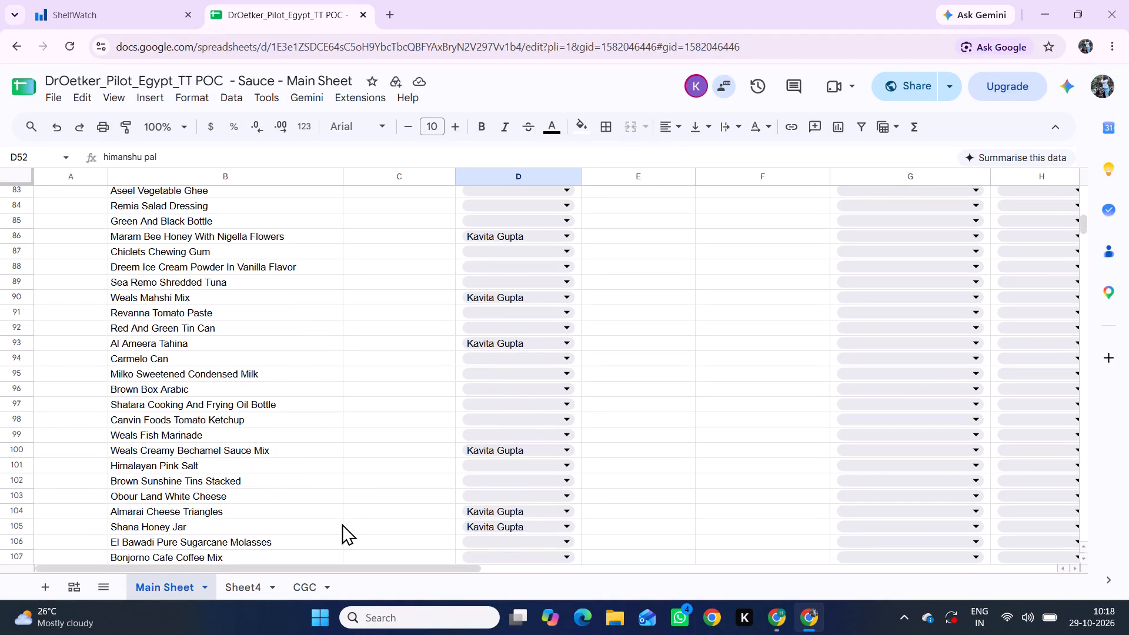
scroll(341, 523, "down", 2)
scroll(341, 523, "up", 1)
scroll(341, 523, "down", 1)
scroll(341, 523, "up", 1)
scroll(341, 523, "down", 5)
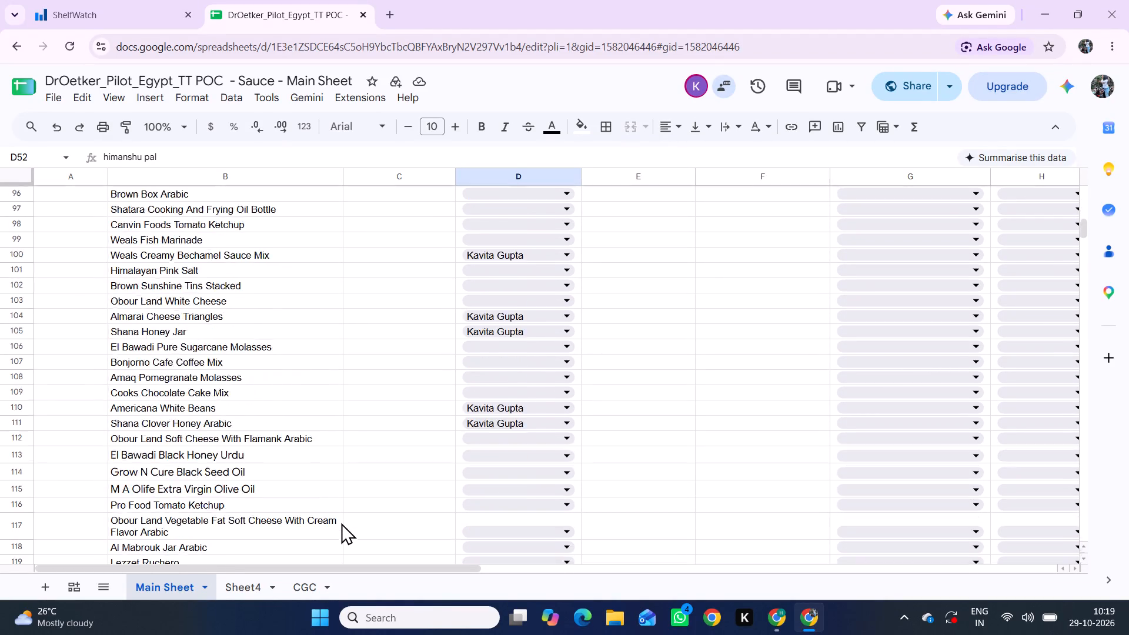
scroll(341, 523, "down", 2)
scroll(341, 523, "up", 1)
scroll(341, 523, "down", 2)
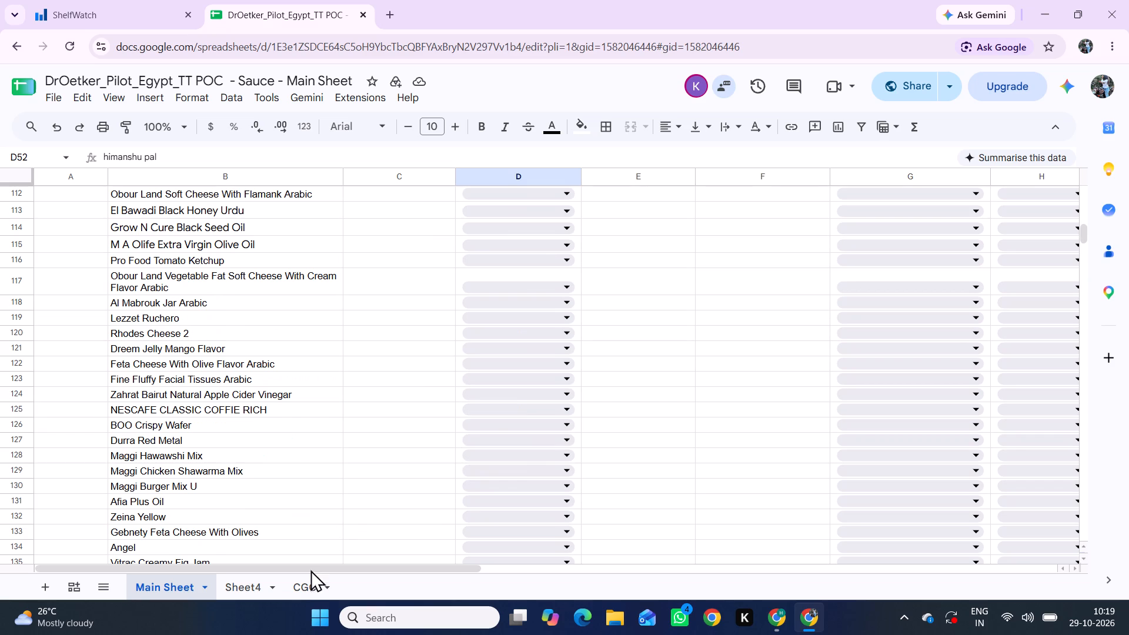
scroll(308, 591, "down", 1)
scroll(308, 591, "up", 1)
scroll(308, 591, "down", 2)
scroll(308, 591, "up", 1)
scroll(308, 591, "down", 1)
scroll(249, 406, "down", 6)
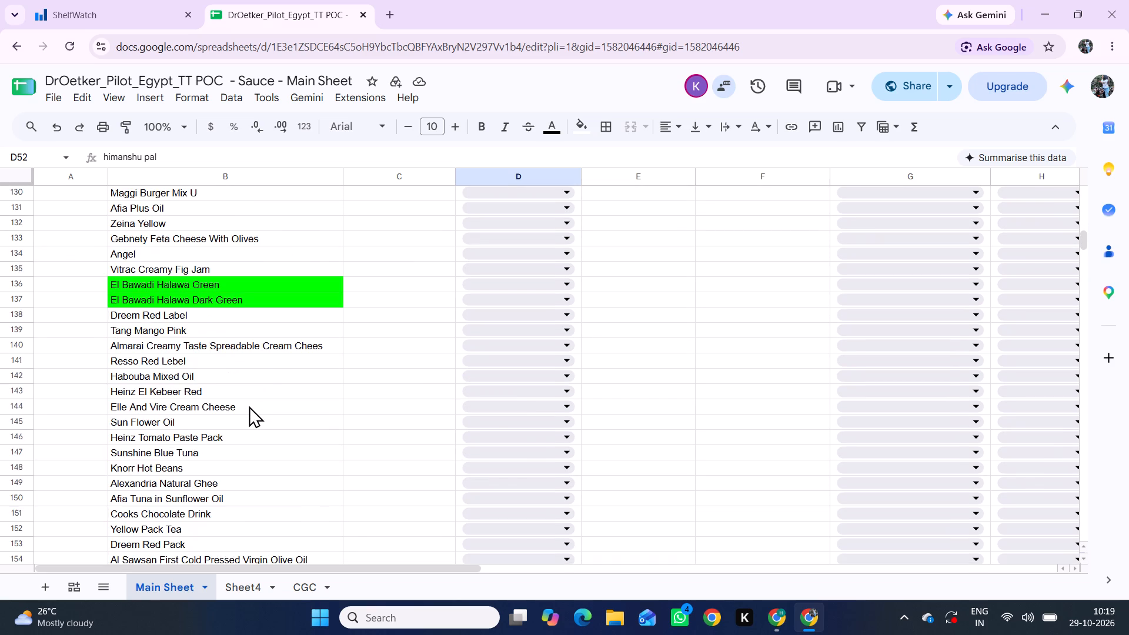
scroll(249, 406, "down", 2)
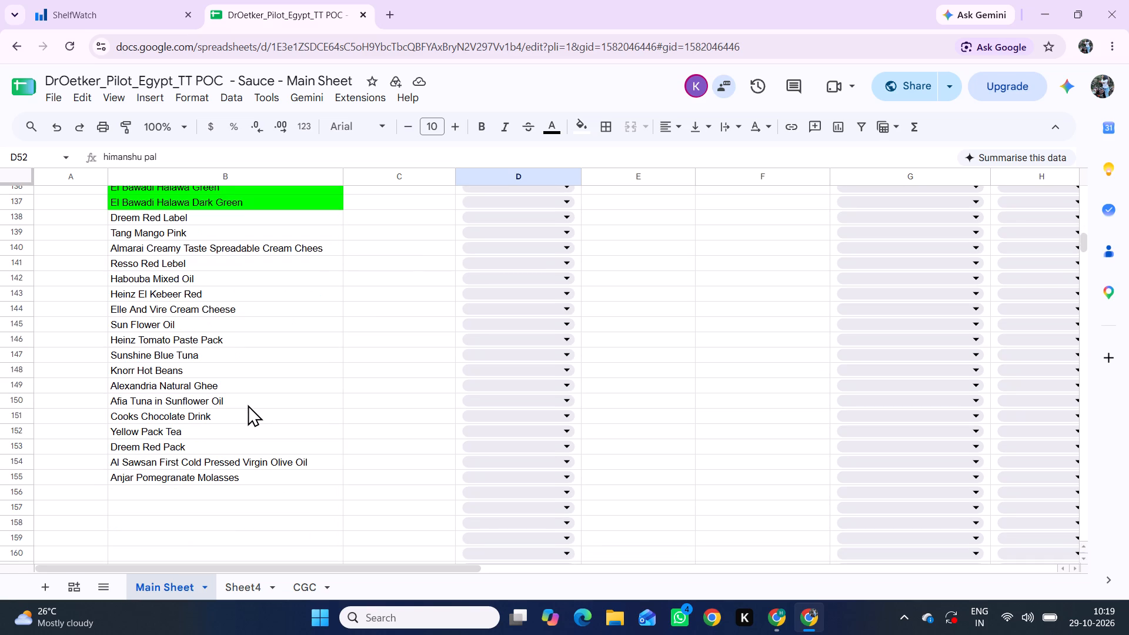
Review the group names and tagger assignments in Main Sheet from the end of the list back up to row 48.
scroll(248, 405, "up", 6)
scroll(248, 405, "down", 1)
scroll(248, 405, "up", 2)
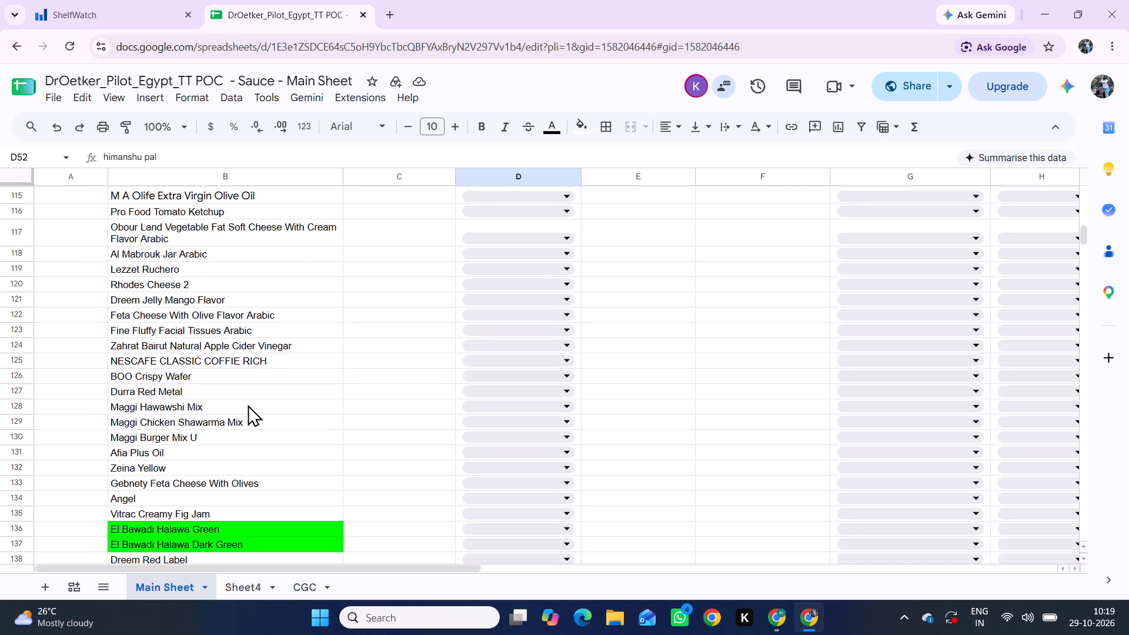
scroll(248, 405, "up", 2)
scroll(248, 405, "down", 1)
scroll(248, 405, "up", 5)
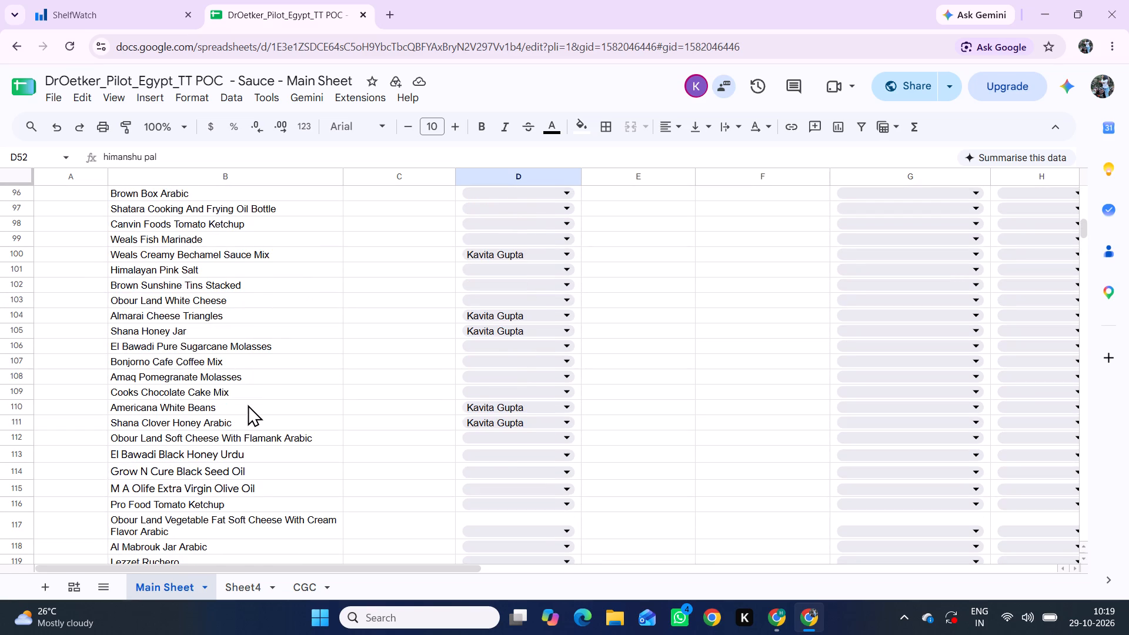
scroll(248, 405, "up", 4)
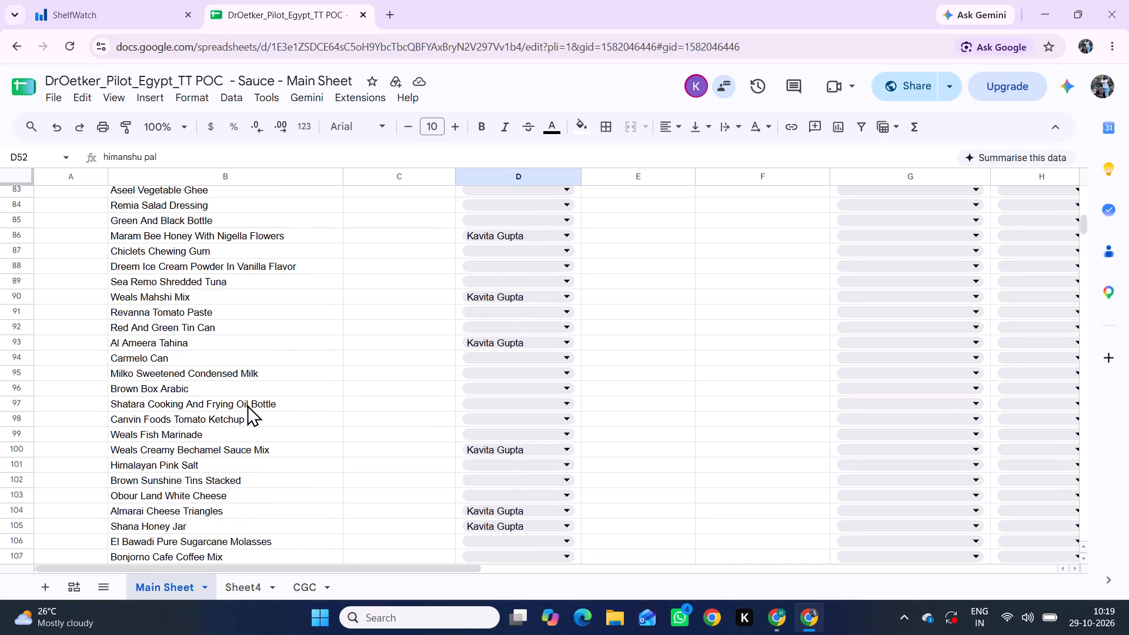
scroll(247, 405, "up", 4)
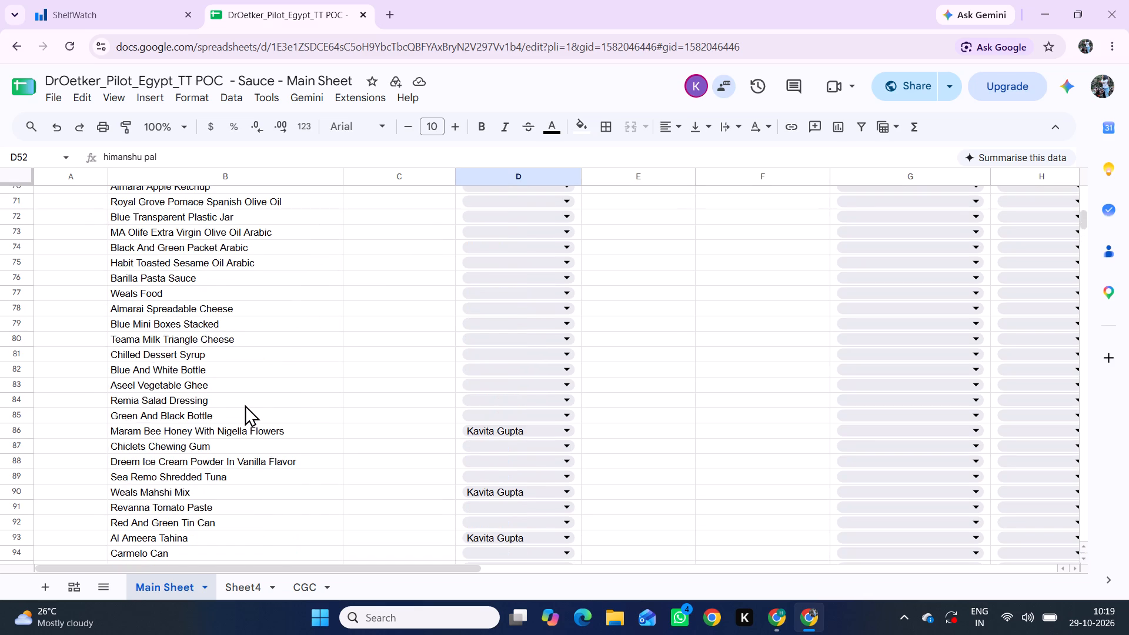
scroll(245, 405, "up", 5)
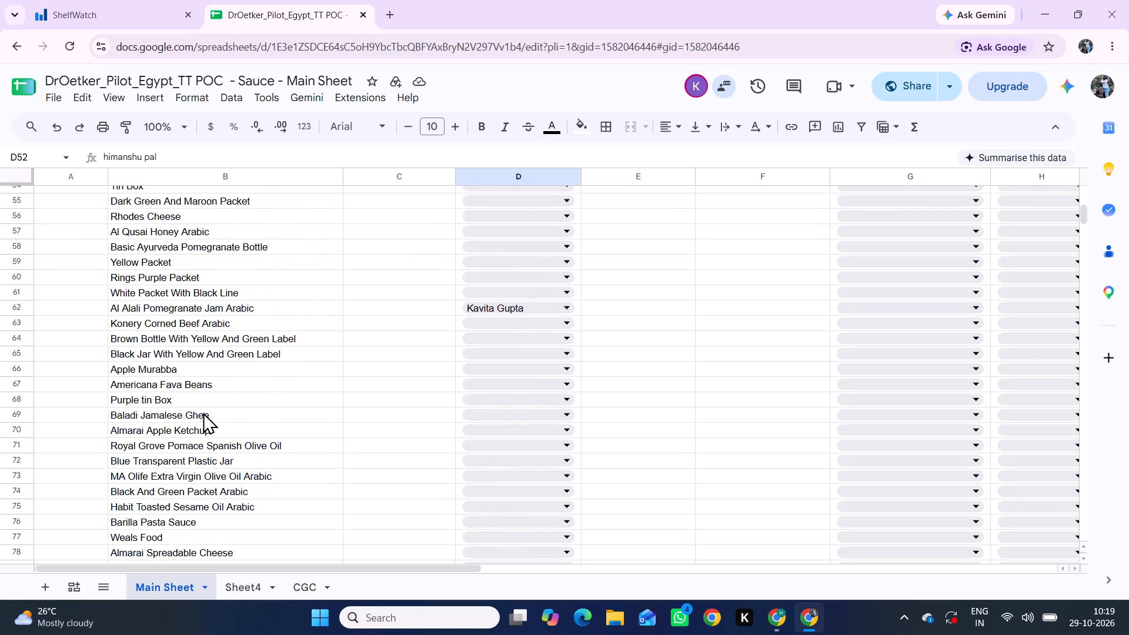
scroll(203, 412, "up", 2)
scroll(202, 412, "down", 1)
scroll(202, 412, "up", 1)
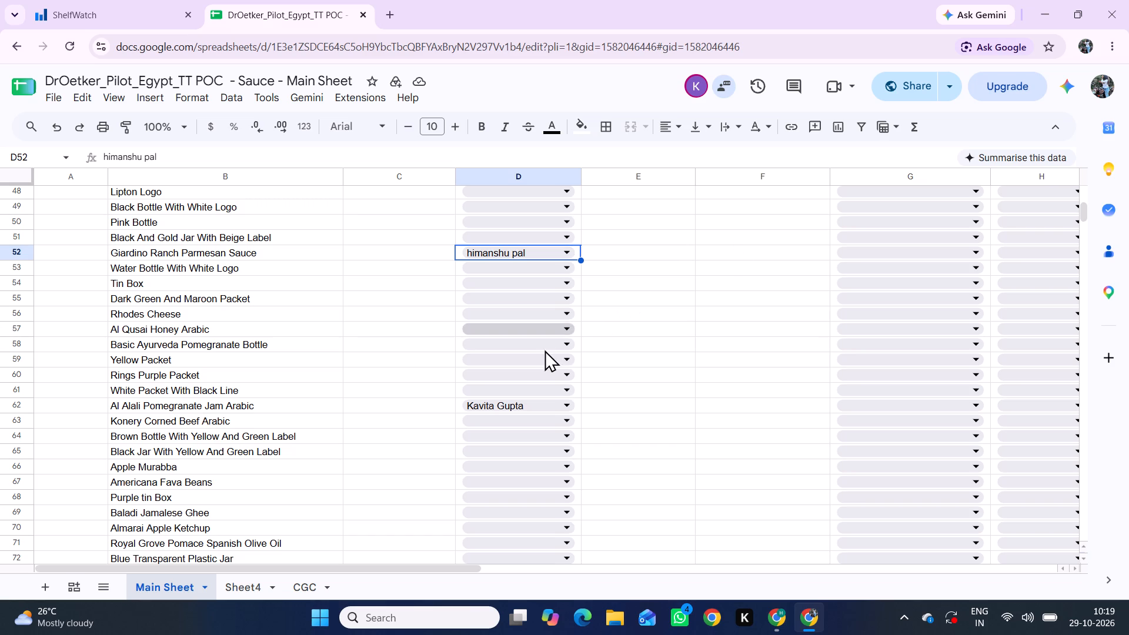
Clear the tagger assigned to Weals Creamy Bechamel Sauce Mix in row 100 of Main Sheet.
scroll(527, 353, "down", 7)
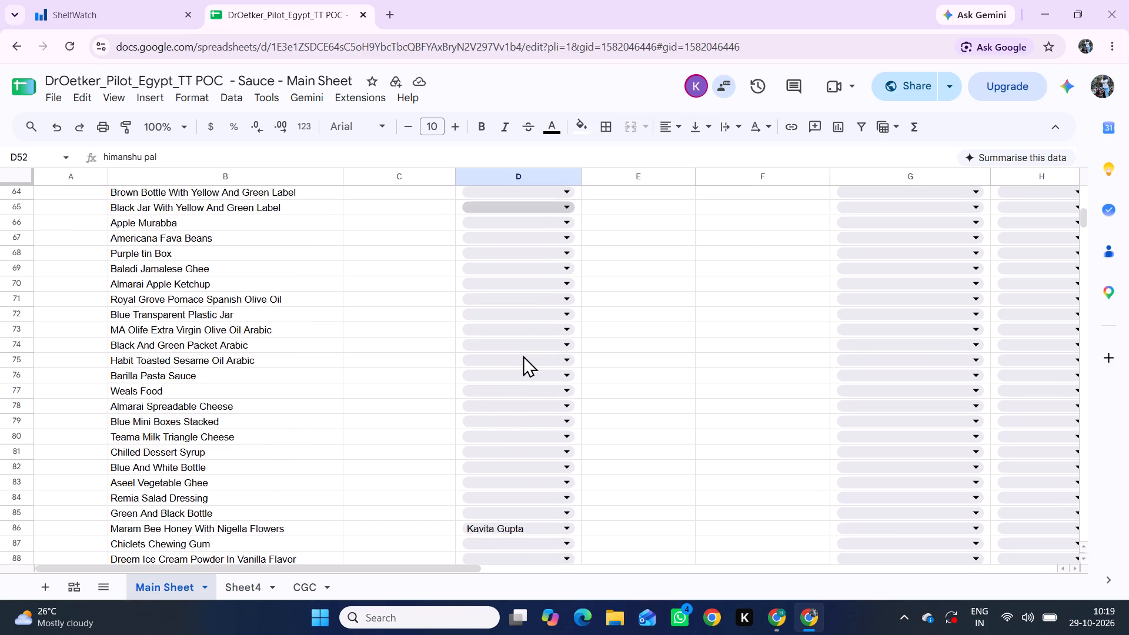
scroll(523, 355, "down", 2)
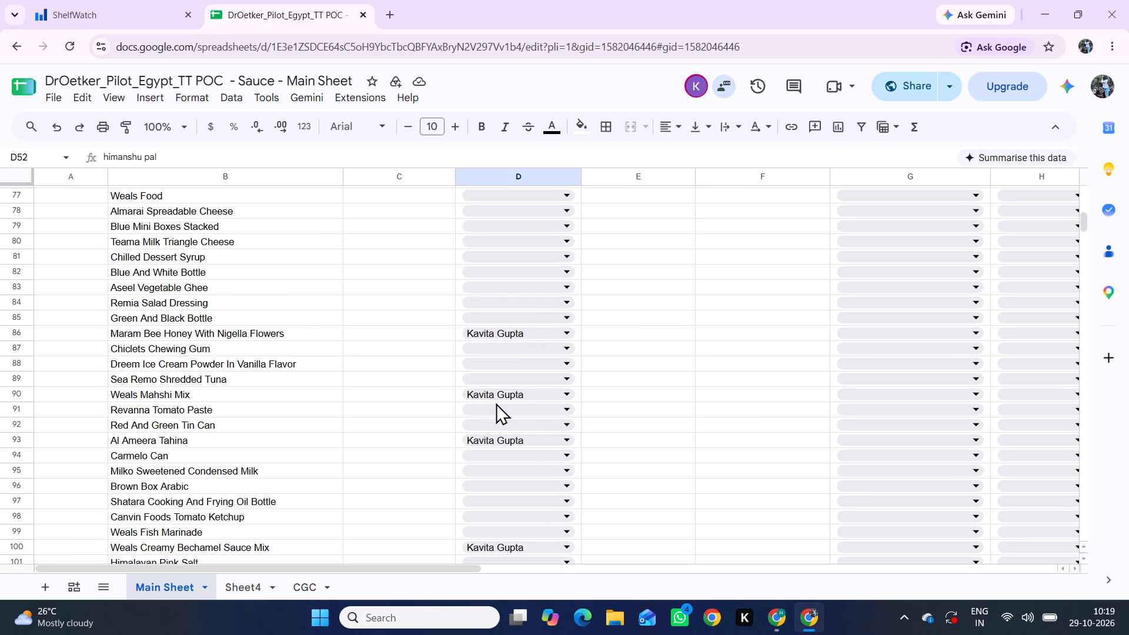
scroll(489, 412, "down", 2)
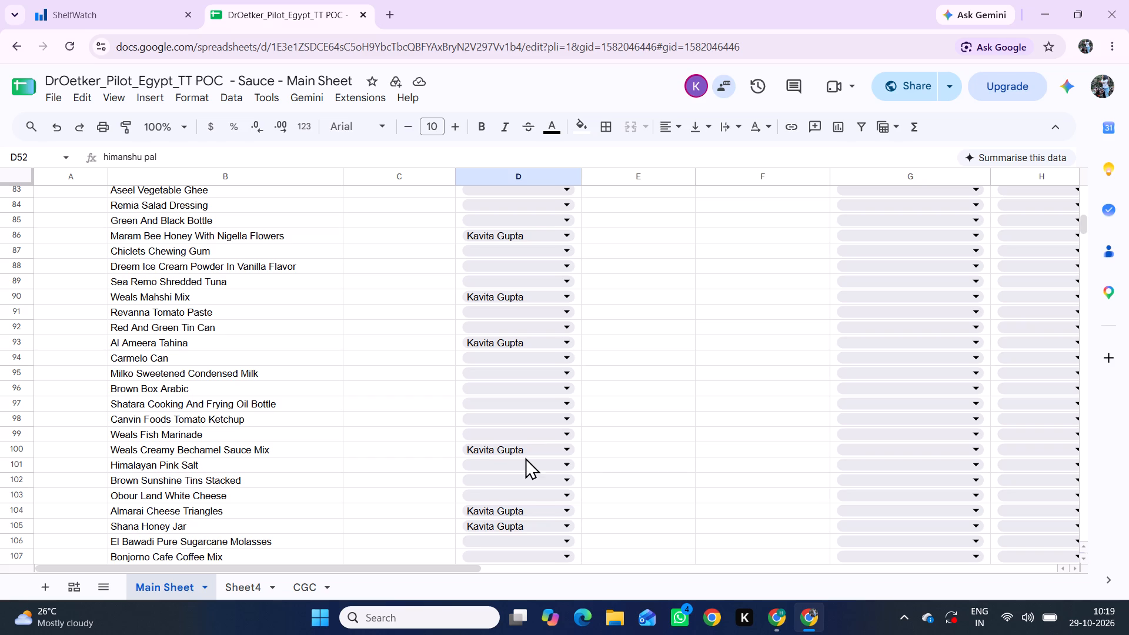
left_click(530, 451)
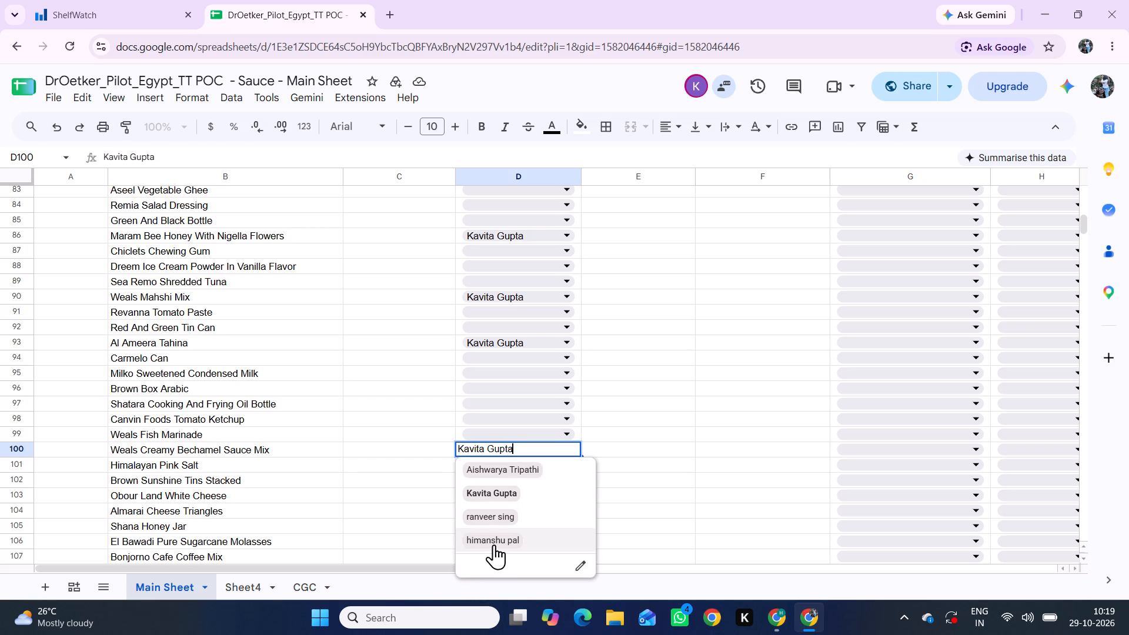
key("BackSpace")
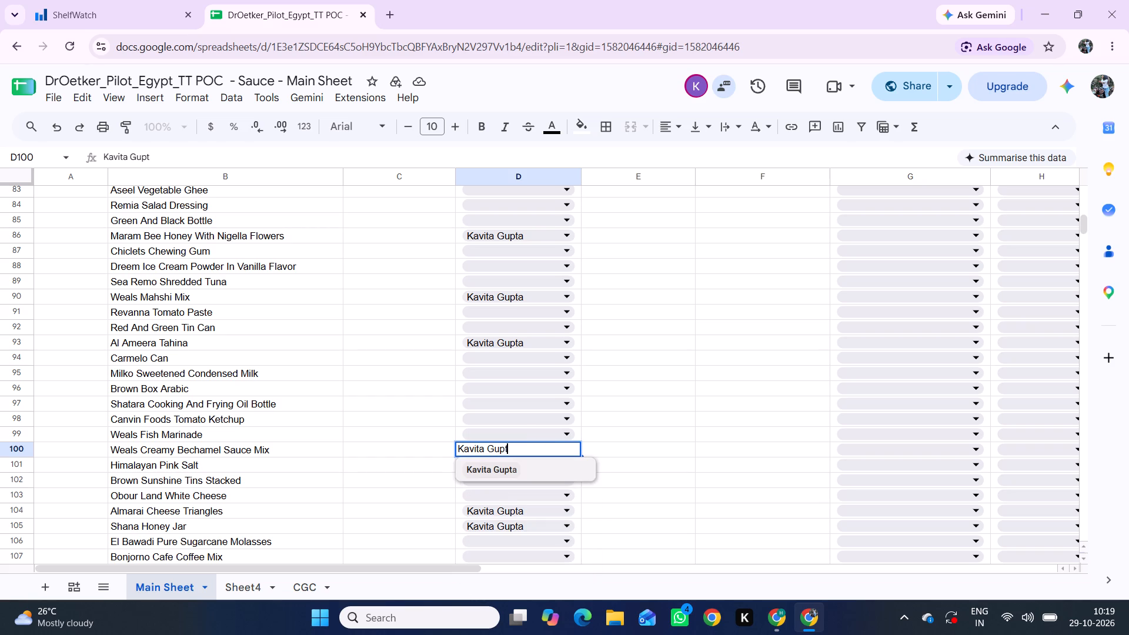
key("BackSpace")
key("BackSpace")
key("BackSpace")
key("BackSpace")
key("BackSpace")
key("BackSpace")
key("BackSpace")
key("BackSpace")
key("BackSpace")
key("BackSpace")
key("BackSpace")
key("BackSpace")
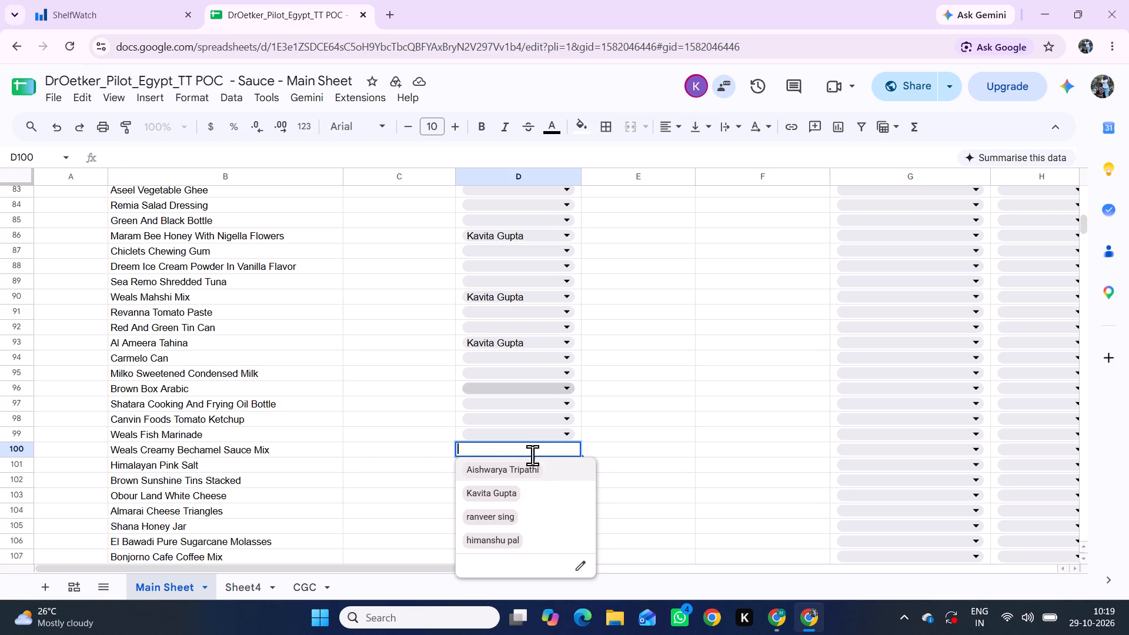
left_click(534, 339)
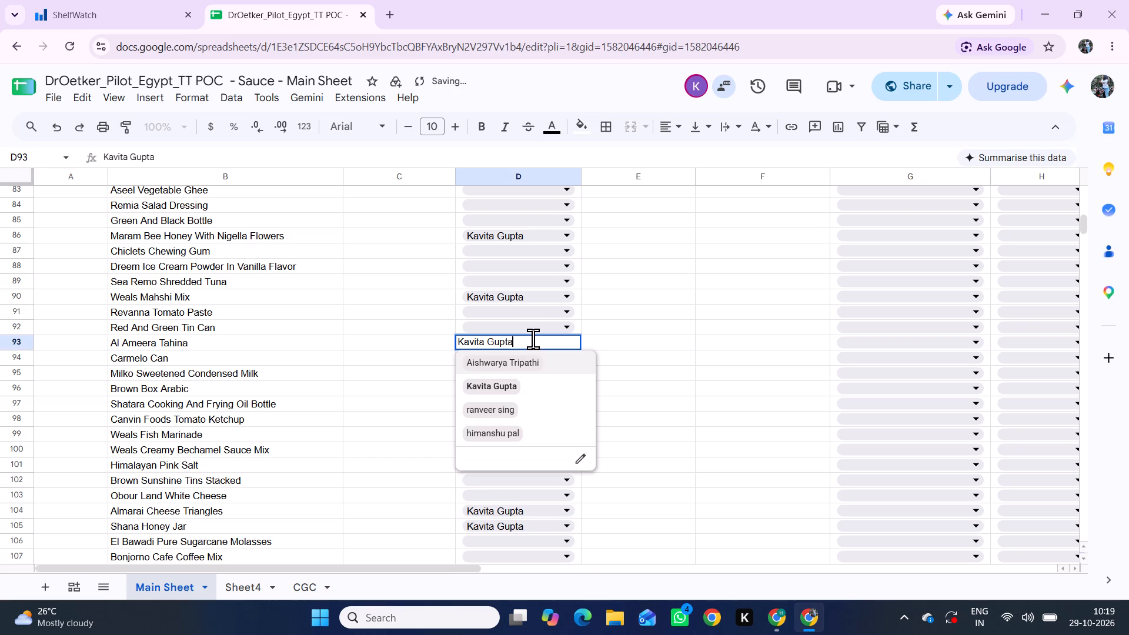
key("BackSpace")
key("BackSpace")
key("BackSpace")
key("BackSpace")
key("BackSpace")
key("BackSpace")
key("BackSpace")
key("BackSpace")
key("BackSpace")
key("BackSpace")
key("BackSpace")
key("BackSpace")
key("BackSpace")
key("BackSpace")
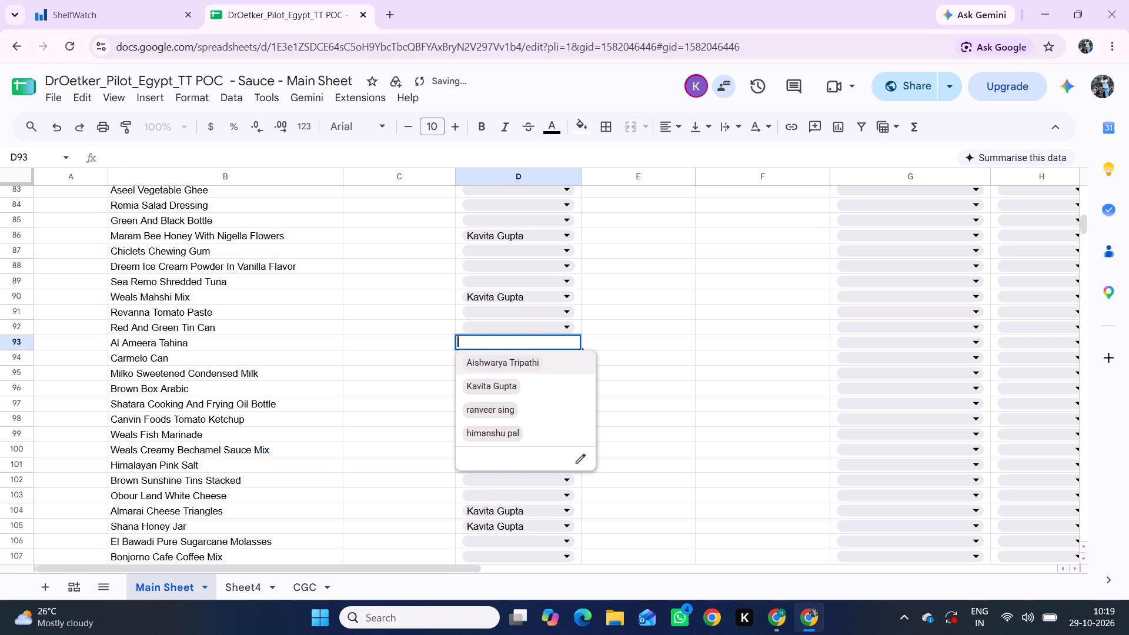
Clear the tagger assigned to Weals Mahshi Mix in row 90.
left_click(532, 298)
key("BackSpace")
key("BackSpace")
key("BackSpace")
key("BackSpace")
key("BackSpace")
key("BackSpace")
key("BackSpace")
key("BackSpace")
key("BackSpace")
key("BackSpace")
key("BackSpace")
key("BackSpace")
key("BackSpace")
key("BackSpace")
key("BackSpace")
key("BackSpace")
key("BackSpace")
key("BackSpace")
key("BackSpace")
key("BackSpace")
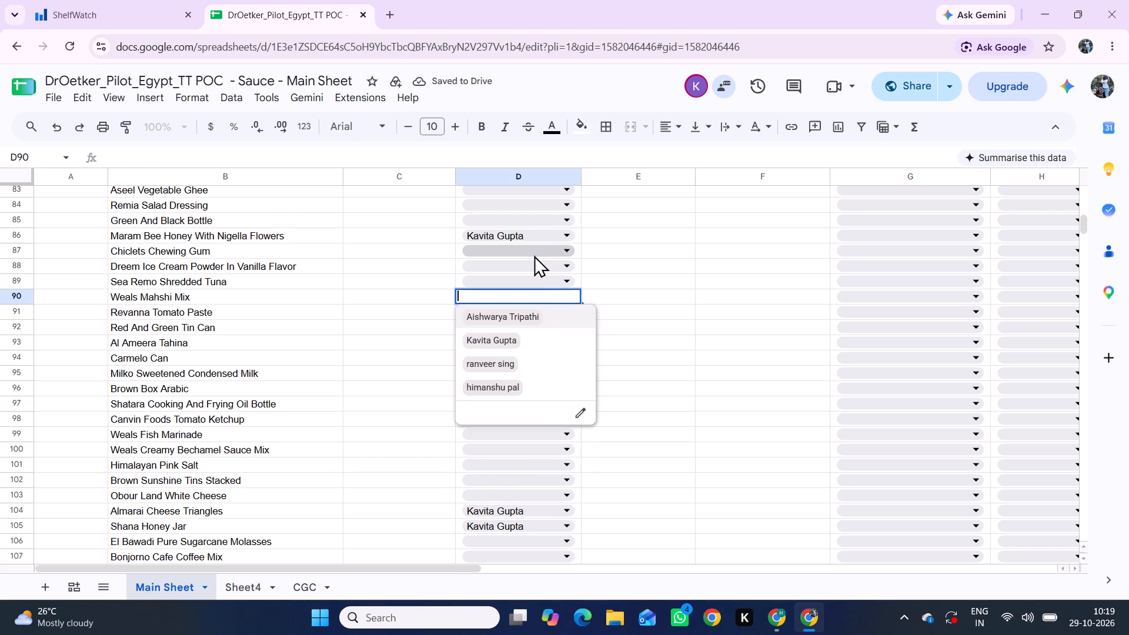
Clear the tagger assigned to Maram Bee Honey With Nigella Flowers in row 86.
left_click(527, 236)
key("BackSpace")
key("BackSpace")
key("BackSpace")
key("BackSpace")
key("BackSpace")
key("BackSpace")
key("BackSpace")
key("BackSpace")
key("BackSpace")
key("BackSpace")
key("BackSpace")
key("BackSpace")
key("BackSpace")
key("BackSpace")
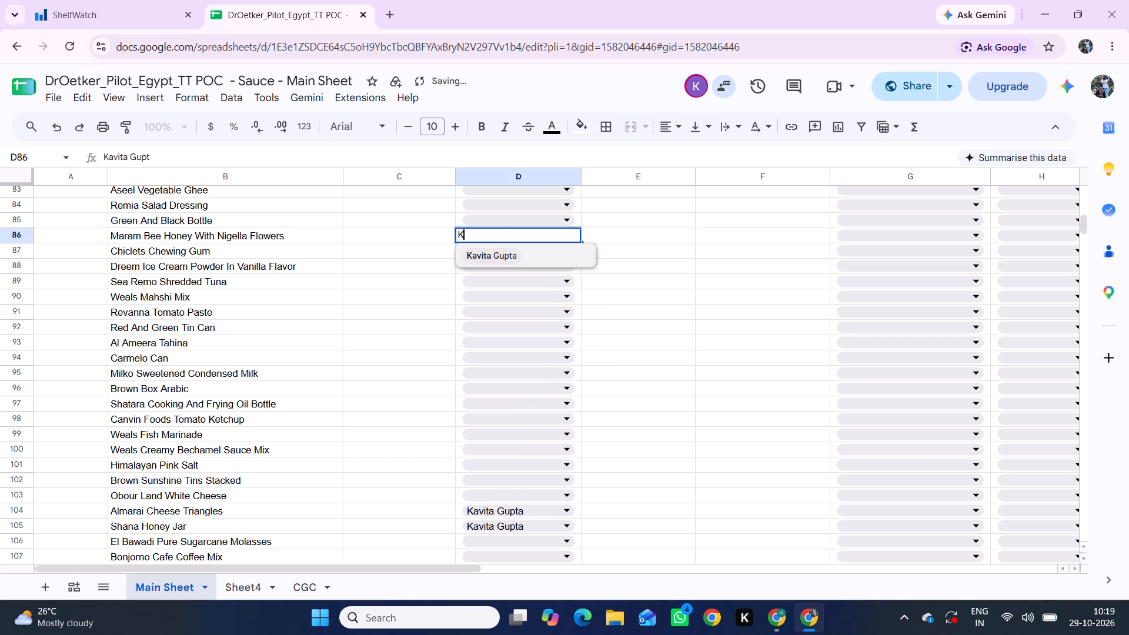
Clear the tagger assigned to Almarai Cheese Triangles in row 104.
left_click(536, 507)
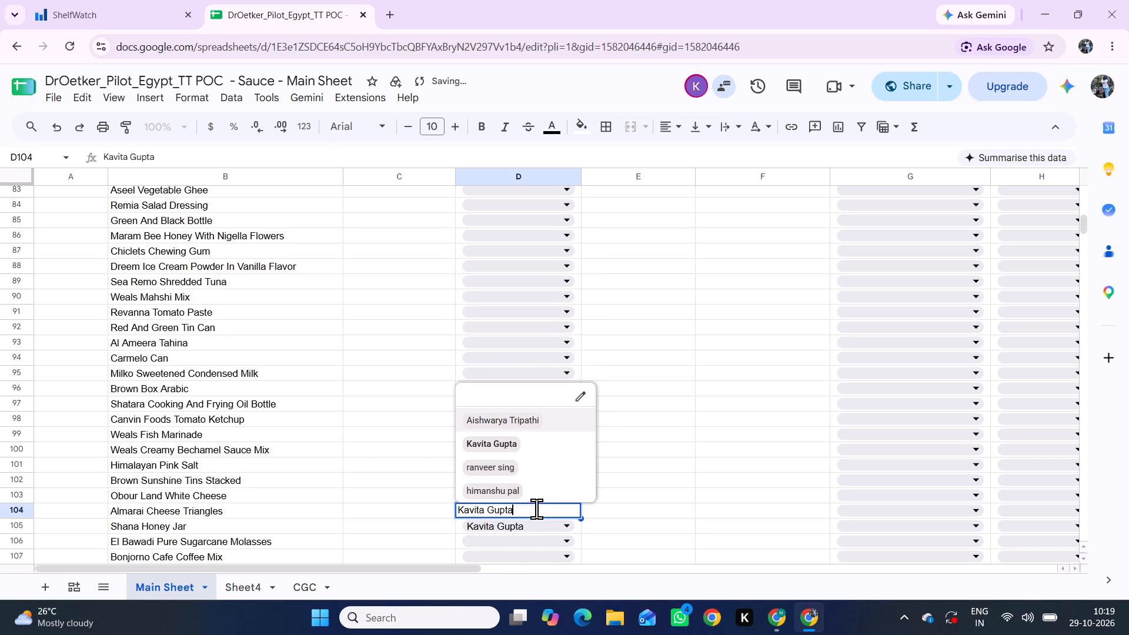
key("BackSpace")
key("BackSpace")
key("BackSpace")
key("BackSpace")
key("BackSpace")
key("BackSpace")
key("BackSpace")
key("BackSpace")
key("BackSpace")
key("BackSpace")
key("BackSpace")
key("BackSpace")
key("BackSpace")
key("BackSpace")
key("BackSpace")
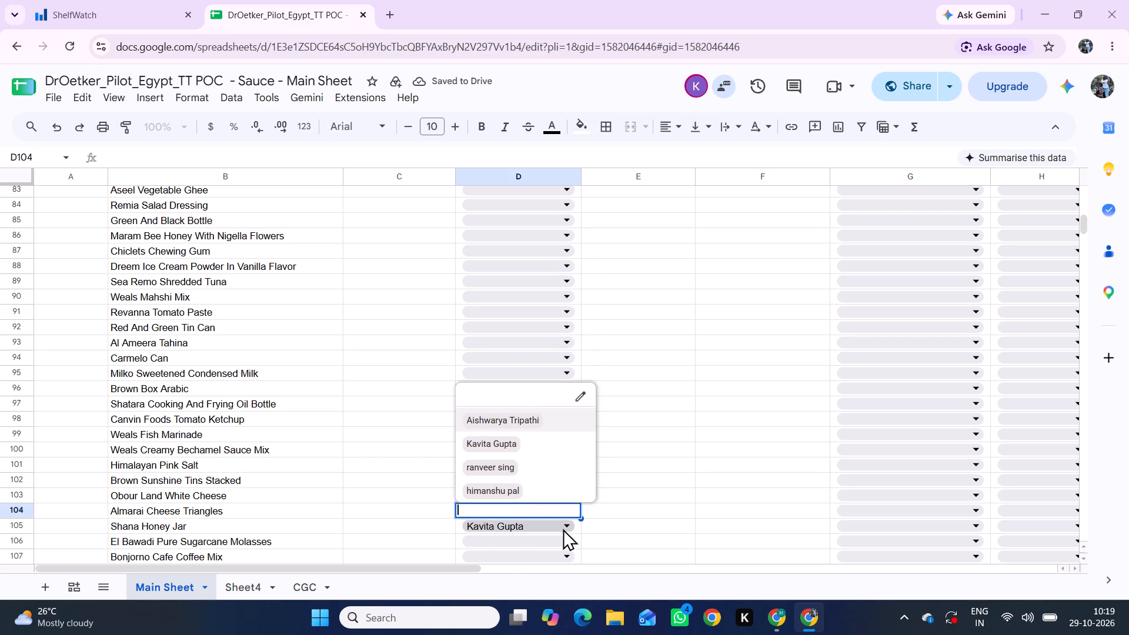
left_click(543, 528)
key("BackSpace")
key("BackSpace")
key("BackSpace")
key("BackSpace")
key("BackSpace")
key("BackSpace")
key("BackSpace")
key("BackSpace")
key("BackSpace")
key("BackSpace")
key("BackSpace")
key("BackSpace")
key("BackSpace")
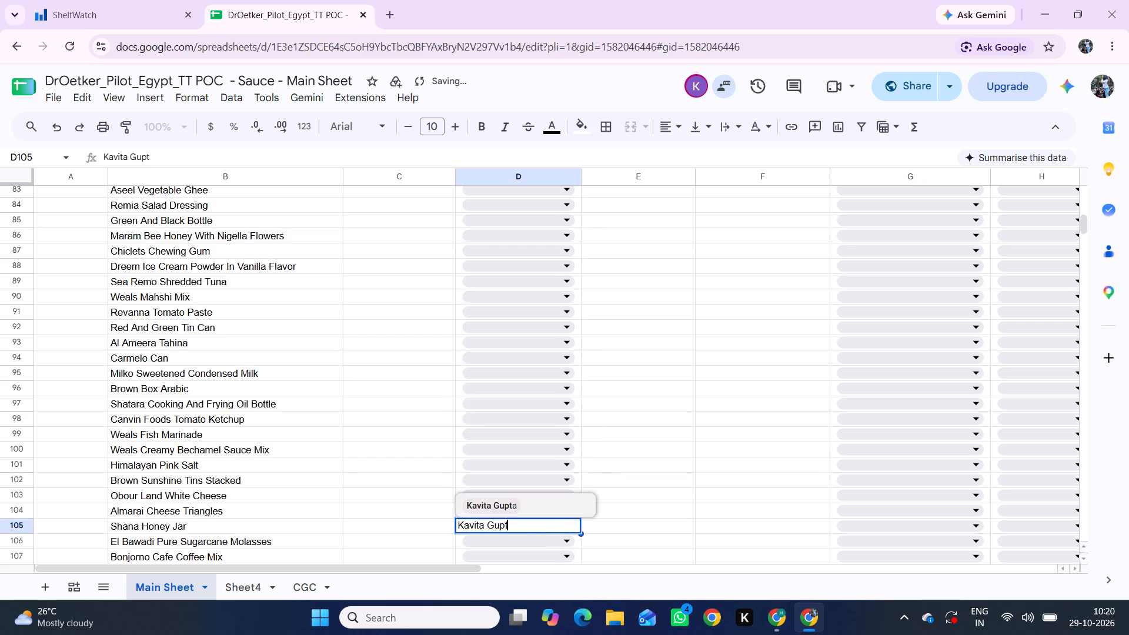
key("BackSpace")
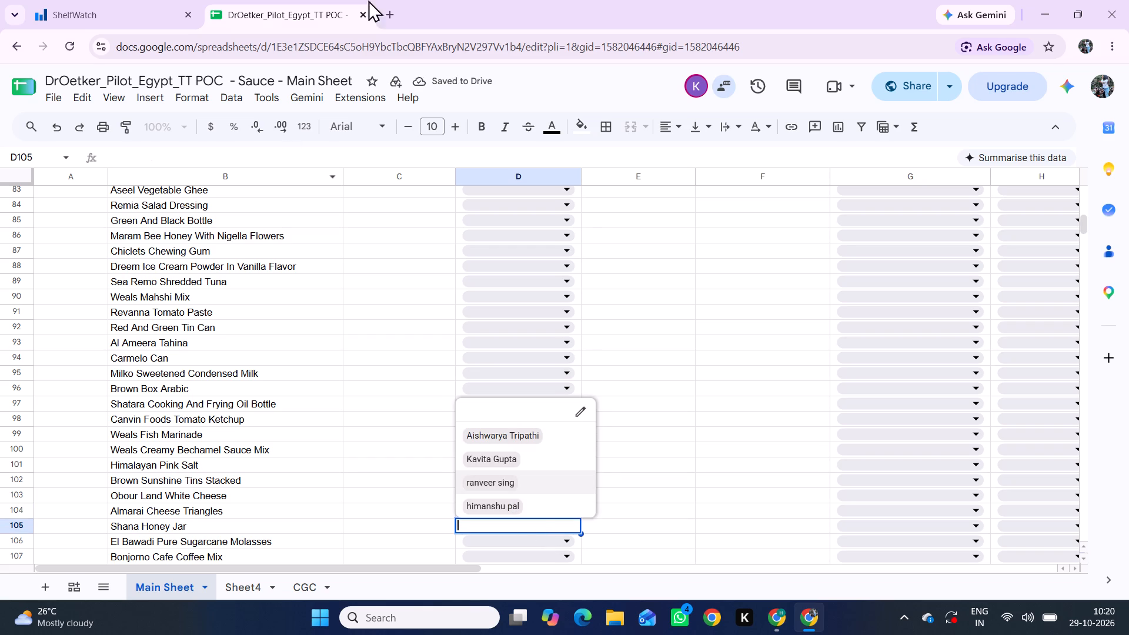
left_click(682, 435)
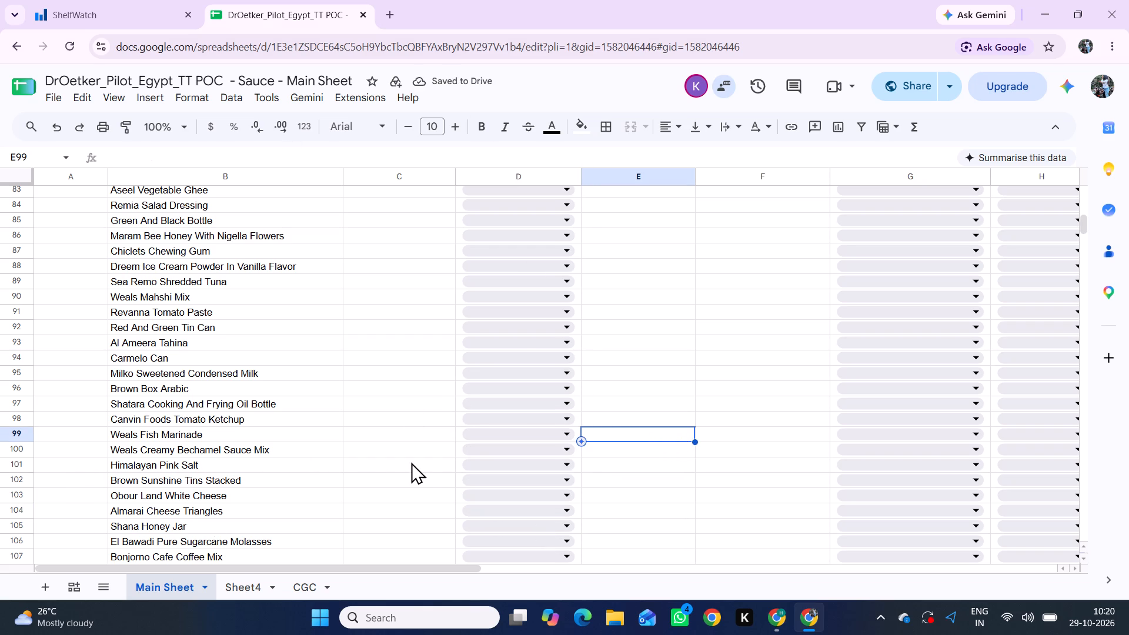
Assign Himanshu as the tagger for Himalayan Pink Salt in row 101.
left_click(534, 463)
left_click(500, 441)
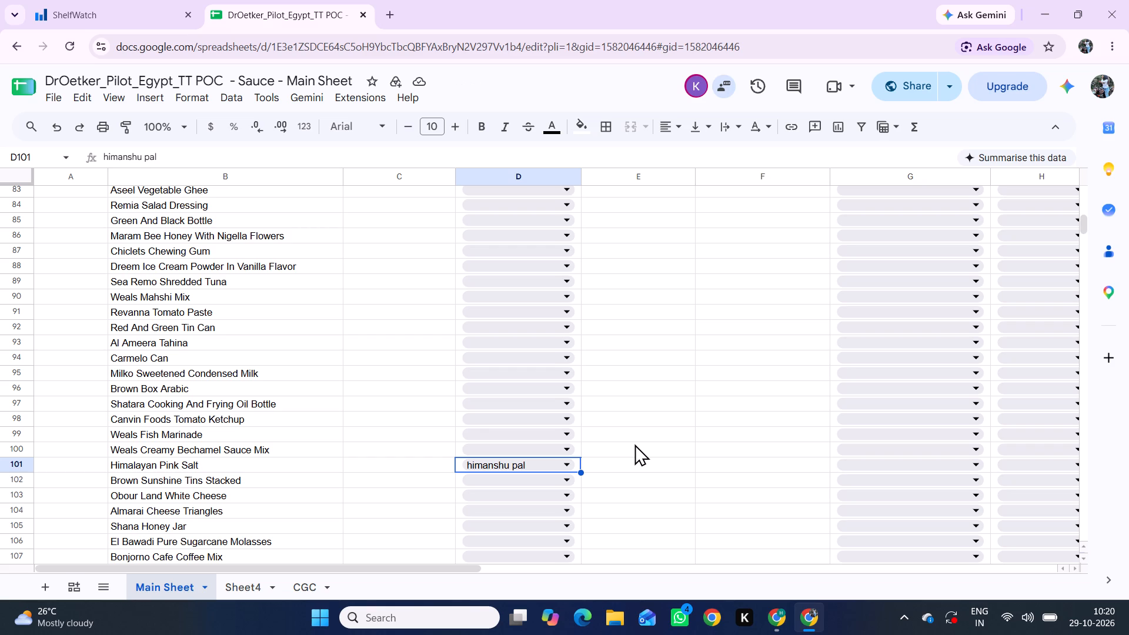
Assign Ranveer as the tagger for Brown Sunshine Tins Stacked in row 102.
left_click(558, 480)
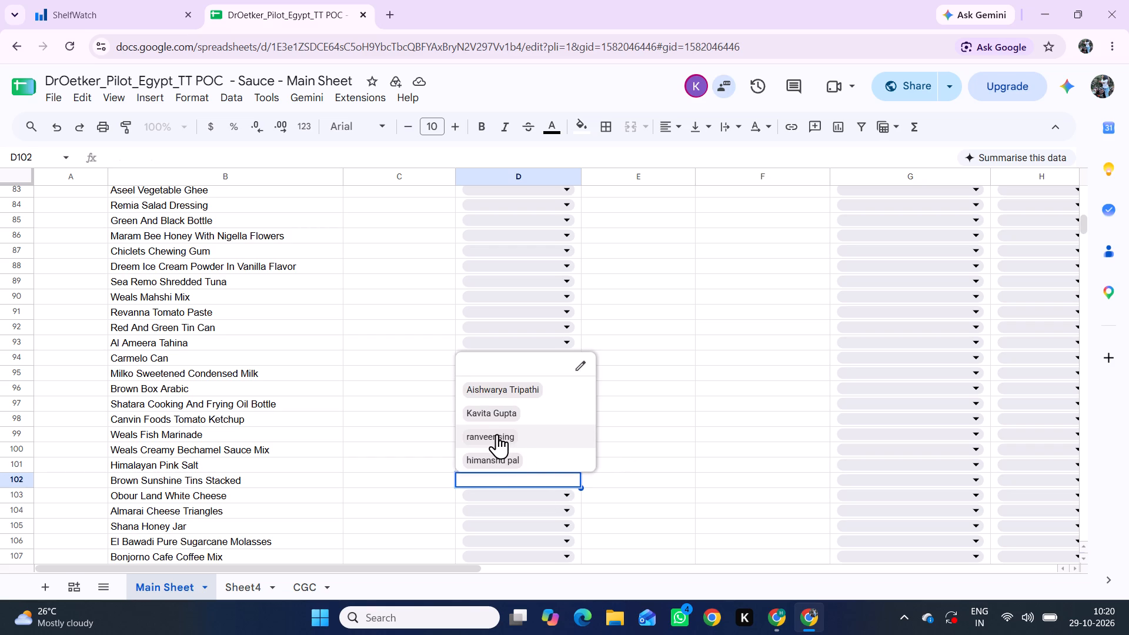
left_click(497, 434)
Clear the tagger assigned to Americana White Beans in row 110.
scroll(571, 505, "down", 10)
scroll(571, 506, "up", 3)
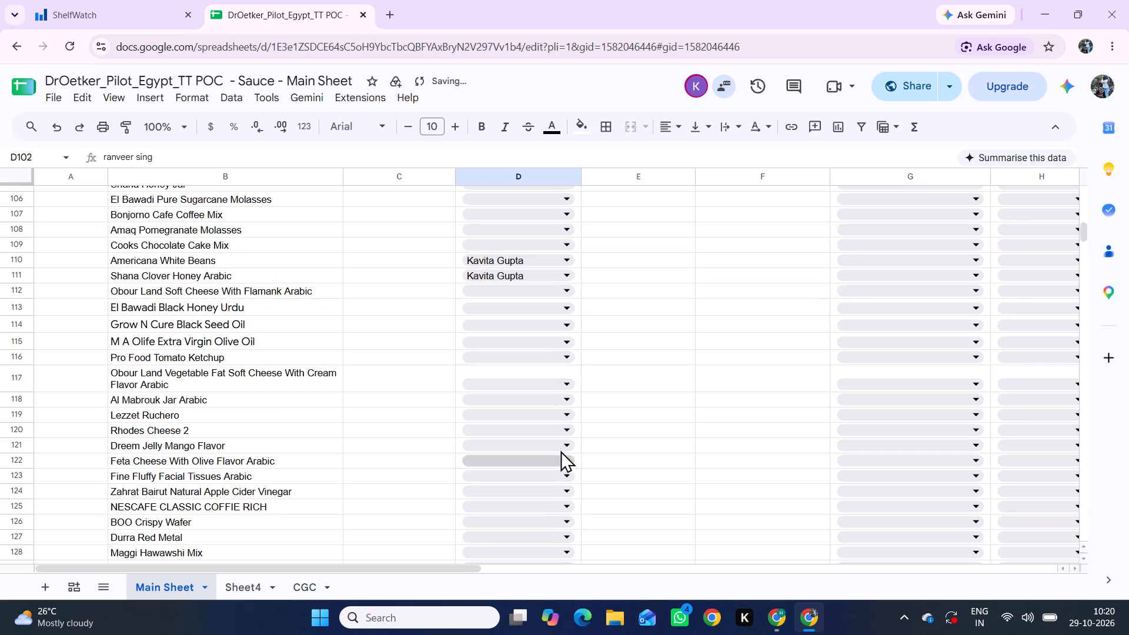
left_click(537, 263)
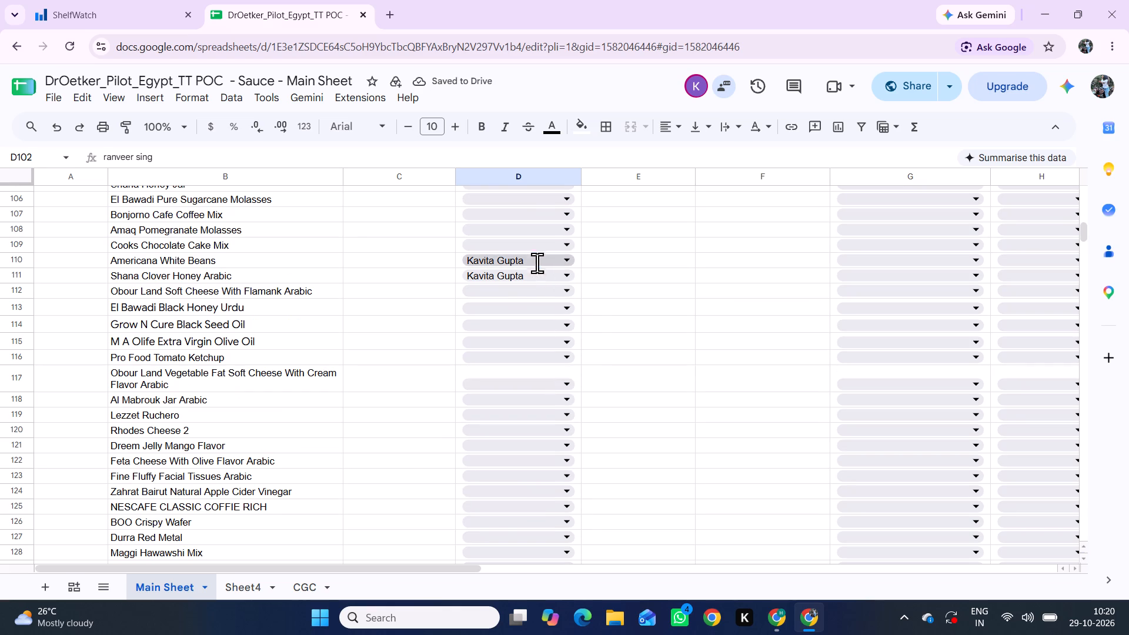
key("BackSpace")
key("BackSpace")
key("BackSpace")
key("BackSpace")
key("BackSpace")
key("BackSpace")
key("BackSpace")
key("BackSpace")
key("BackSpace")
key("BackSpace")
key("BackSpace")
key("BackSpace")
key("BackSpace")
key("BackSpace")
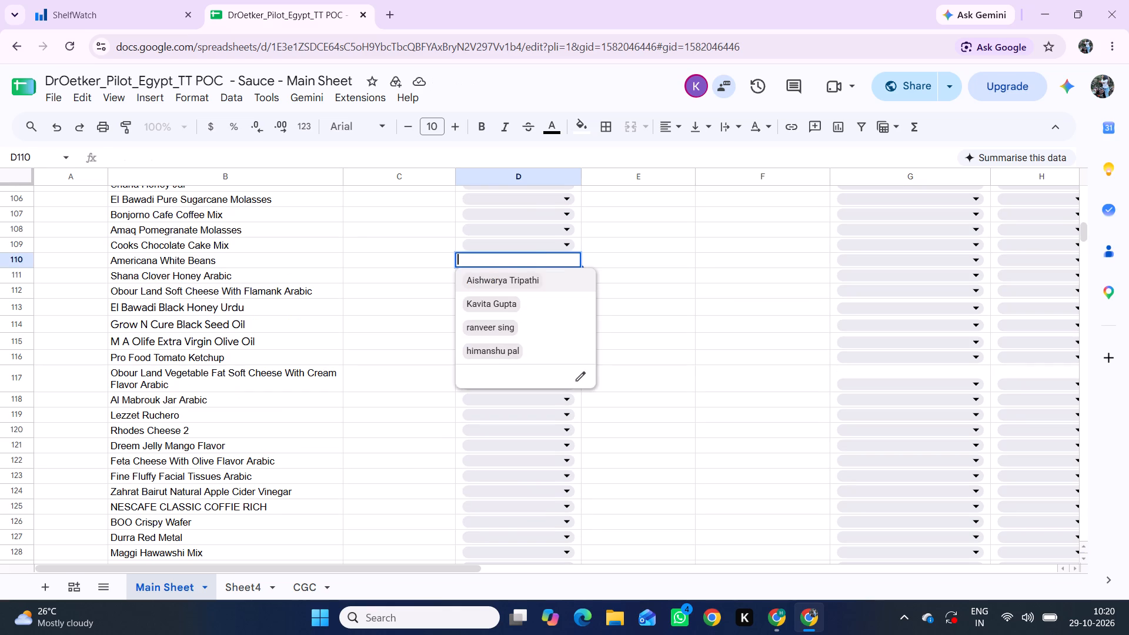
left_click(614, 278)
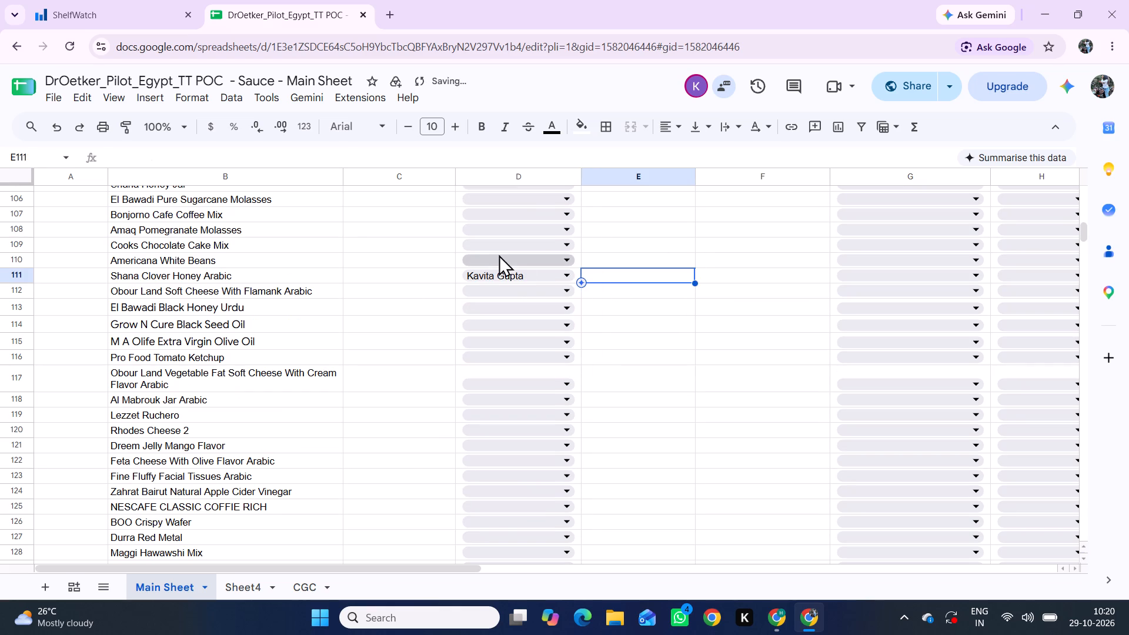
Clear the tagger assigned to Shana Clover Honey Arabic in row 111.
left_click(538, 272)
key("BackSpace")
key("BackSpace")
key("BackSpace")
key("BackSpace")
key("BackSpace")
key("BackSpace")
key("BackSpace")
key("BackSpace")
key("BackSpace")
key("BackSpace")
key("BackSpace")
key("BackSpace")
key("BackSpace")
key("BackSpace")
key("BackSpace")
key("BackSpace")
key("BackSpace")
key("BackSpace")
key("BackSpace")
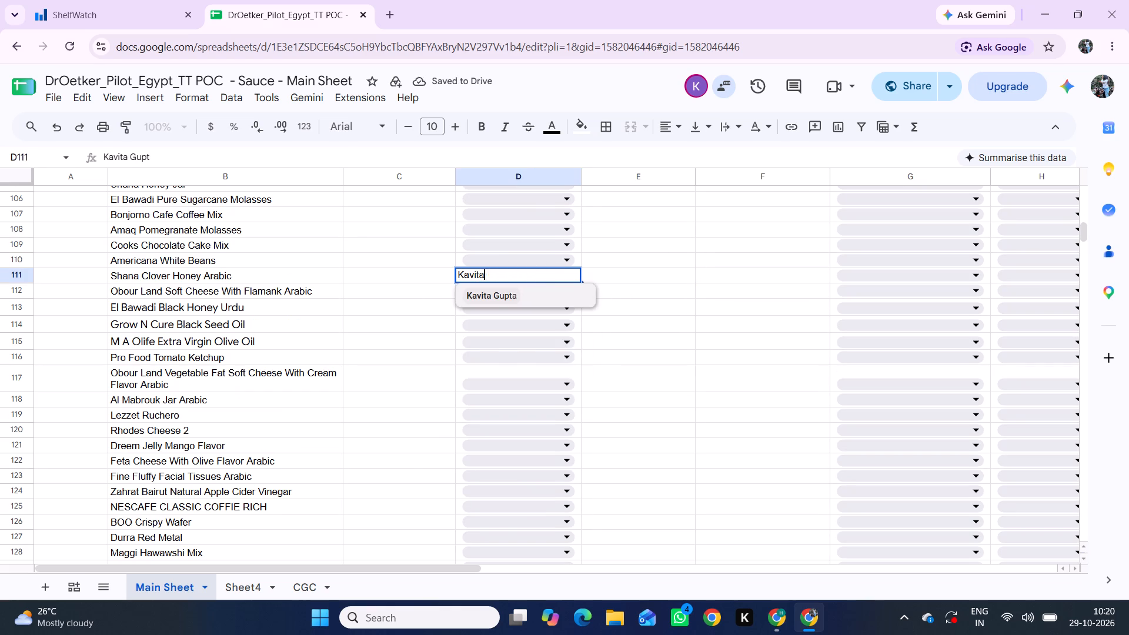
left_click(617, 284)
Assign Ranveer as the tagger for Anjar Pomegranate Molasses in row 155.
scroll(629, 437, "down", 2)
scroll(630, 444, "up", 1)
scroll(630, 444, "down", 1)
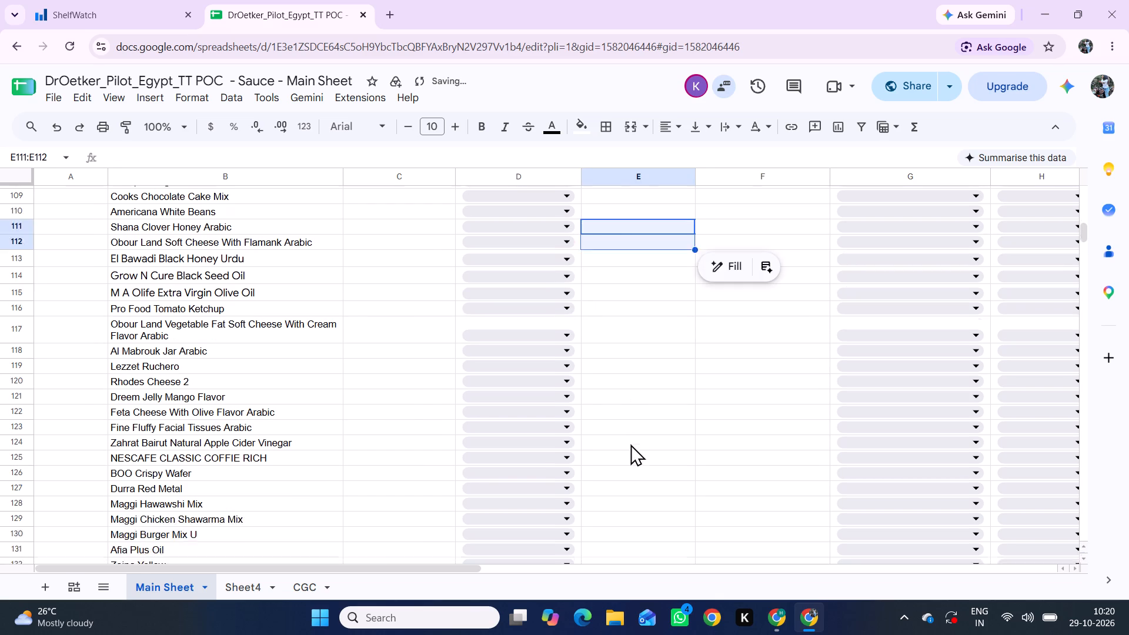
scroll(630, 444, "down", 3)
scroll(624, 450, "up", 1)
scroll(624, 450, "down", 1)
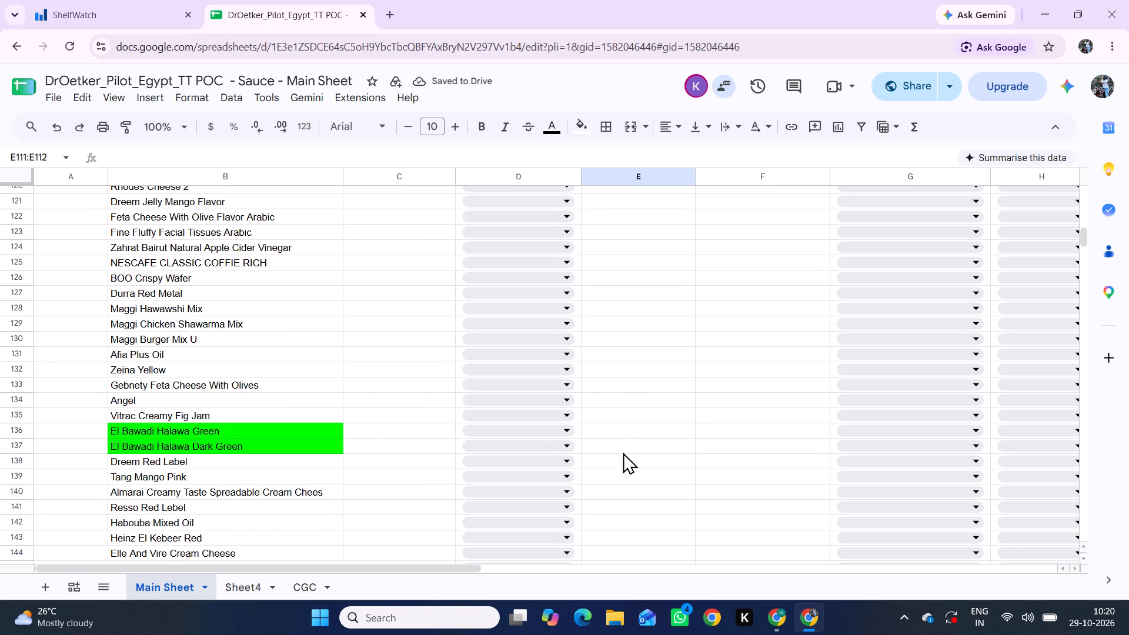
scroll(622, 452, "up", 3)
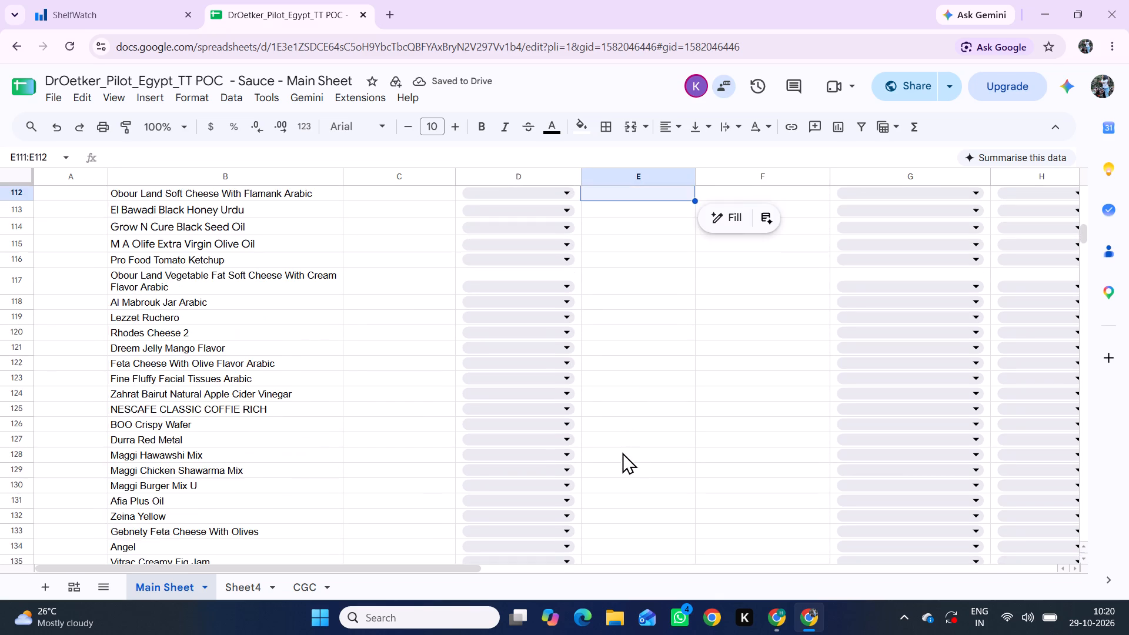
scroll(622, 452, "up", 1)
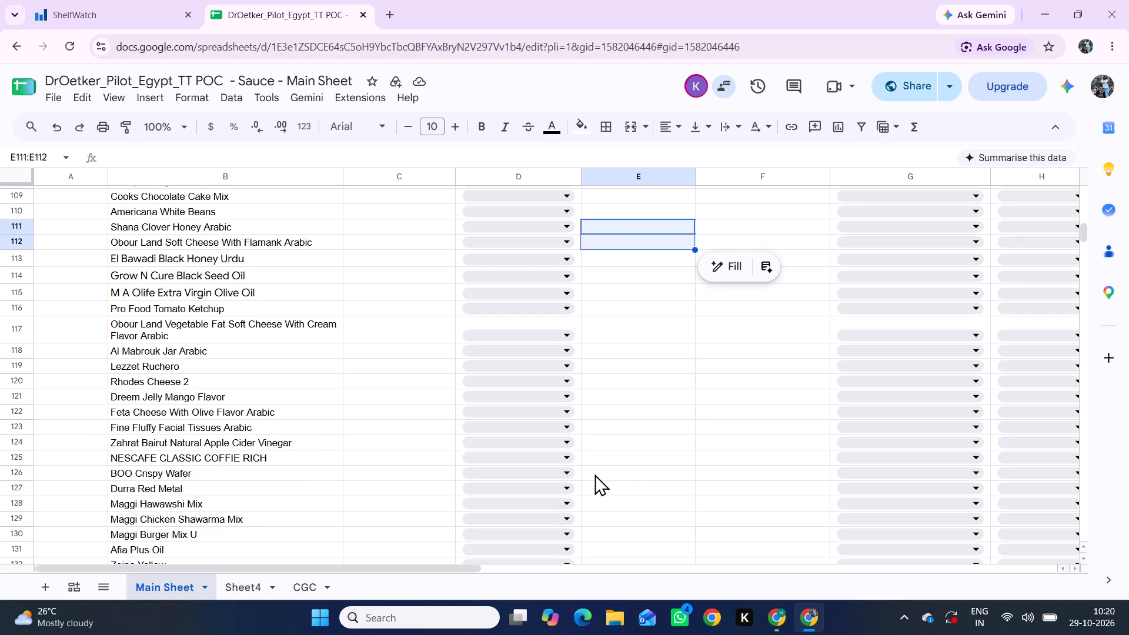
scroll(594, 474, "down", 1)
scroll(594, 474, "up", 1)
scroll(594, 474, "down", 9)
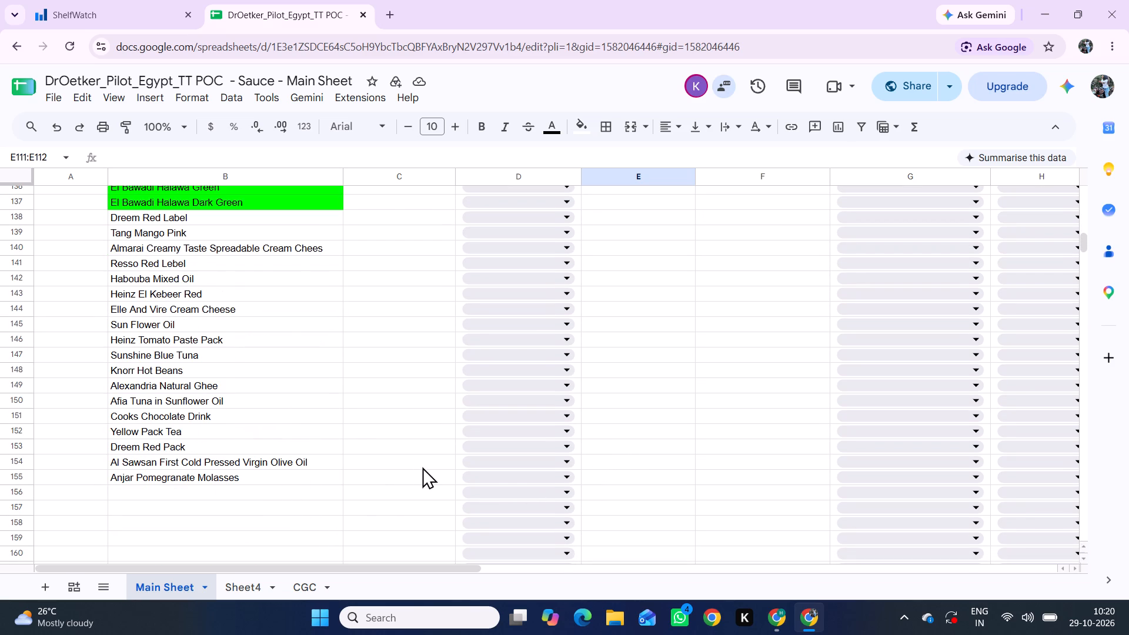
left_click(506, 474)
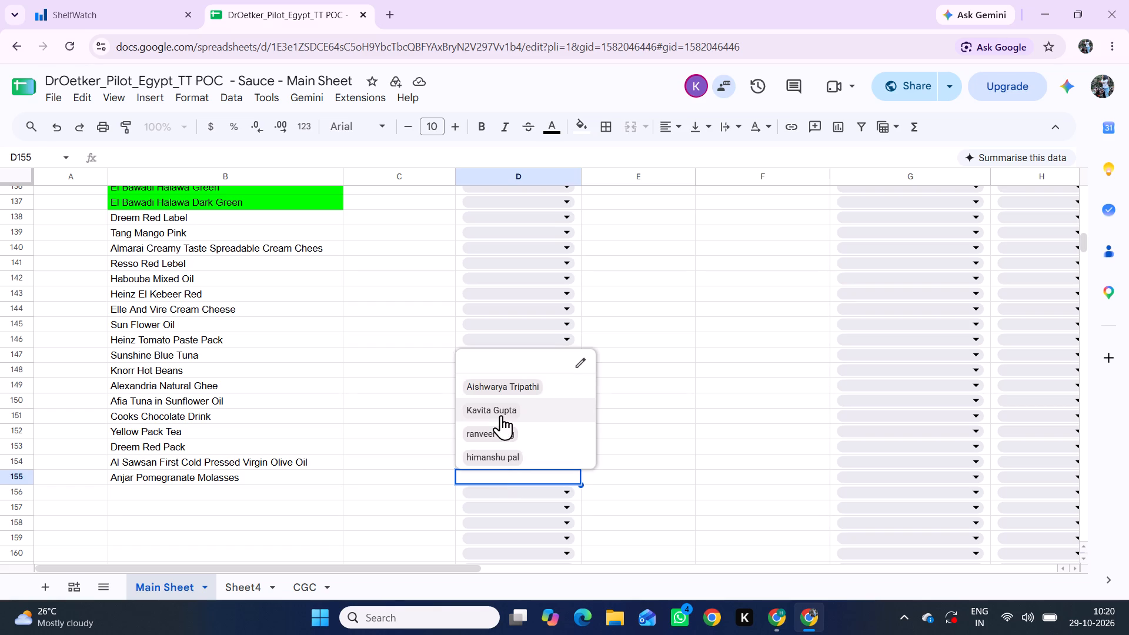
left_click(499, 433)
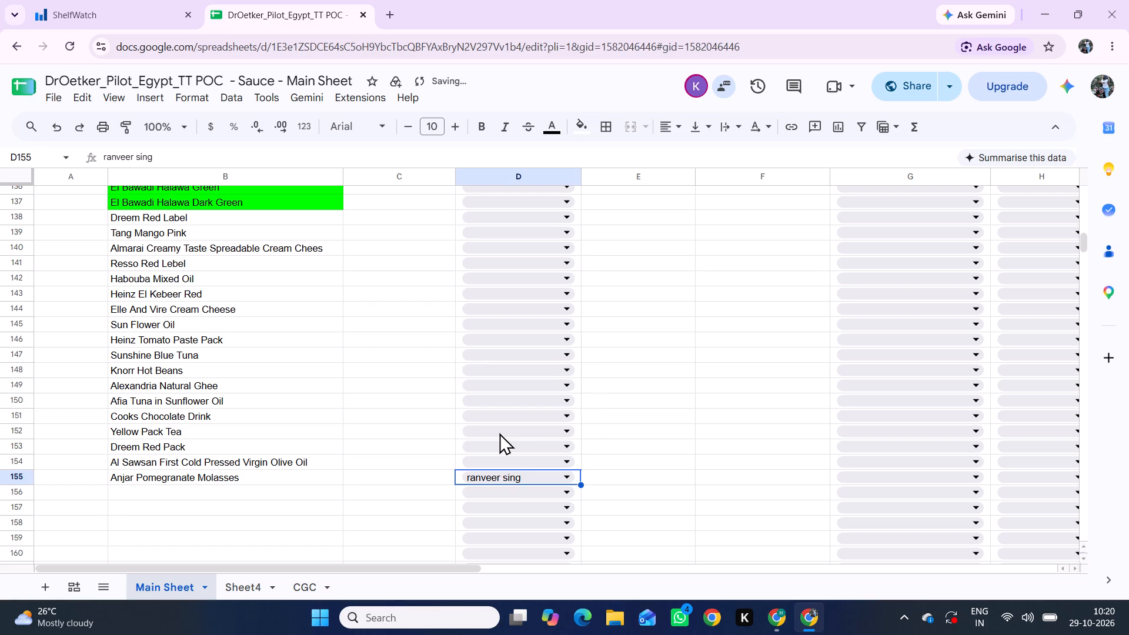
Clear the tagger assigned to Al Alali Pomegranate Jam Arabic in row 62.
scroll(619, 422, "up", 7)
scroll(619, 422, "down", 1)
scroll(619, 422, "up", 3)
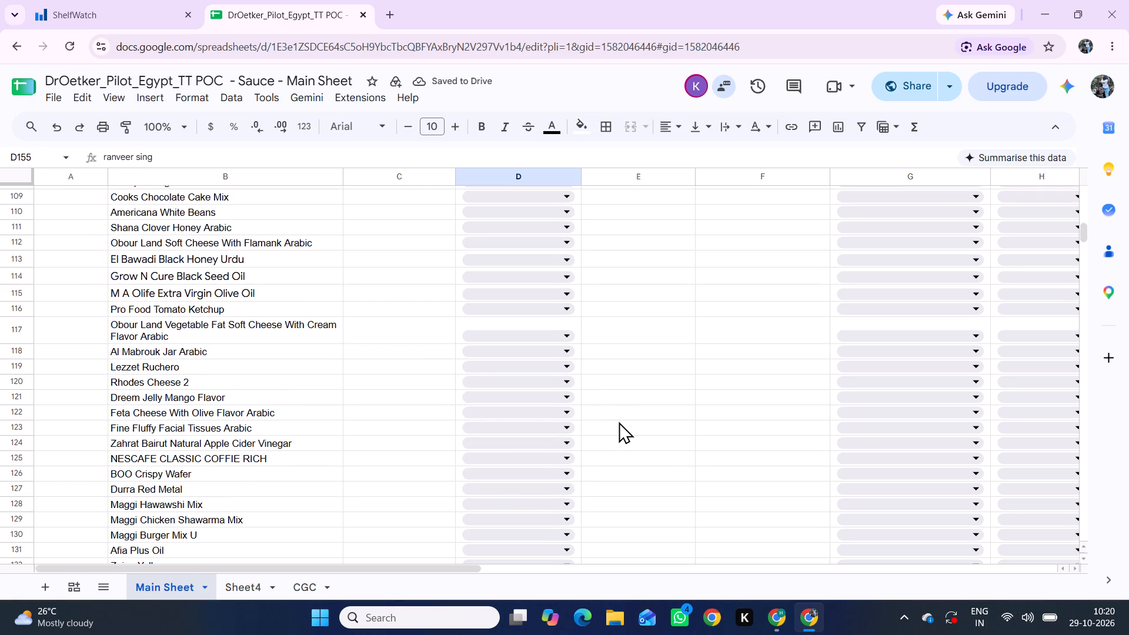
scroll(615, 422, "up", 3)
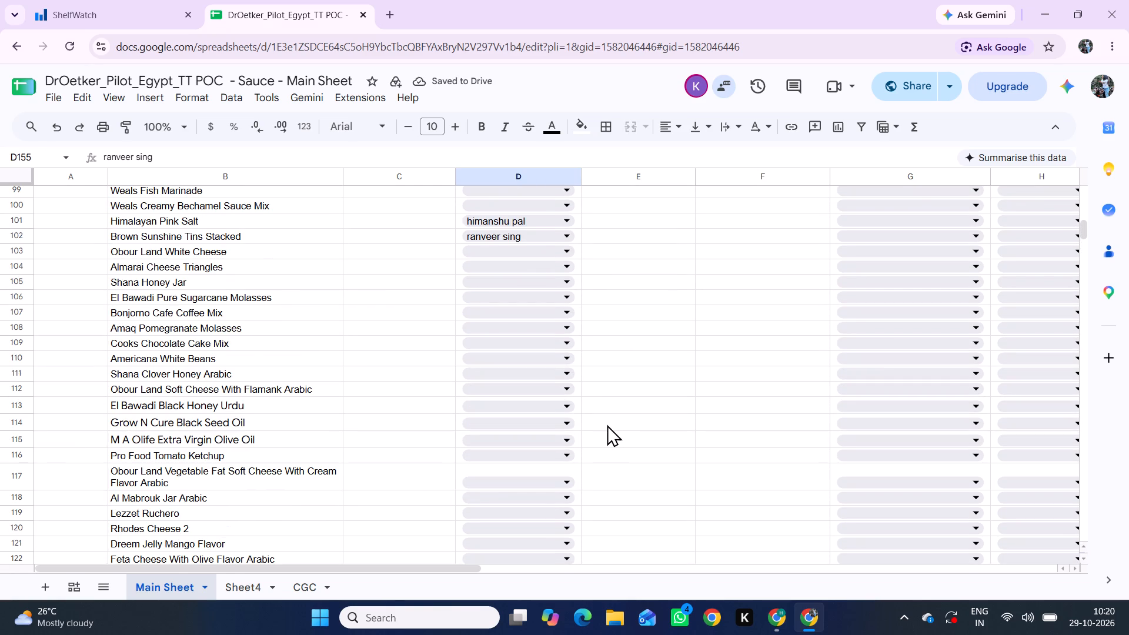
scroll(606, 425, "down", 4)
scroll(604, 427, "up", 1)
scroll(604, 427, "down", 3)
scroll(604, 427, "up", 8)
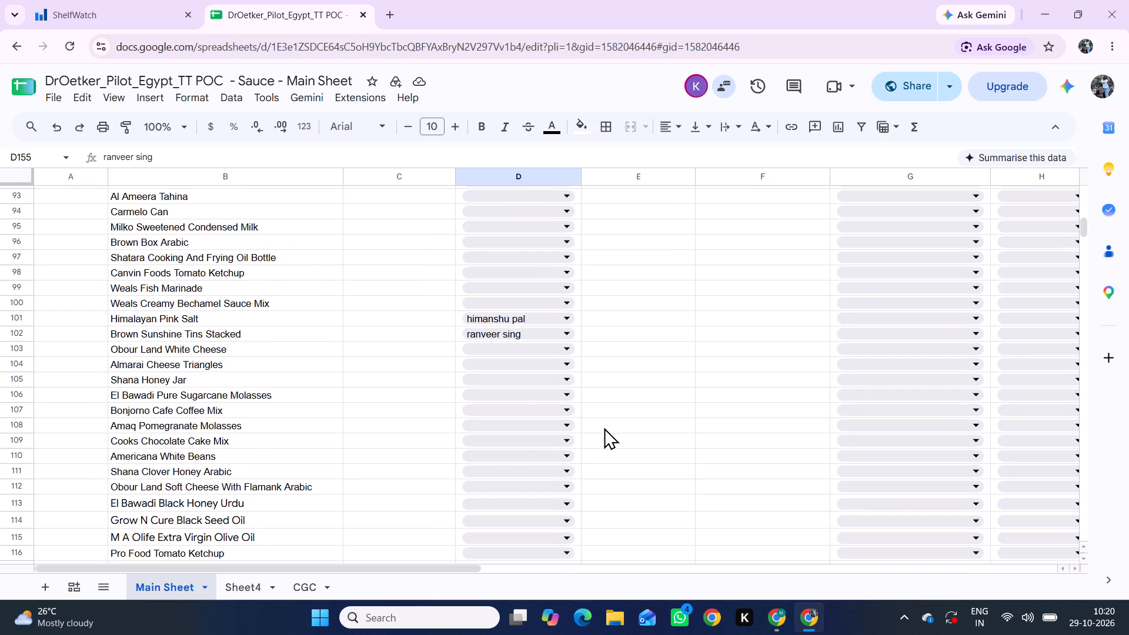
scroll(604, 427, "up", 11)
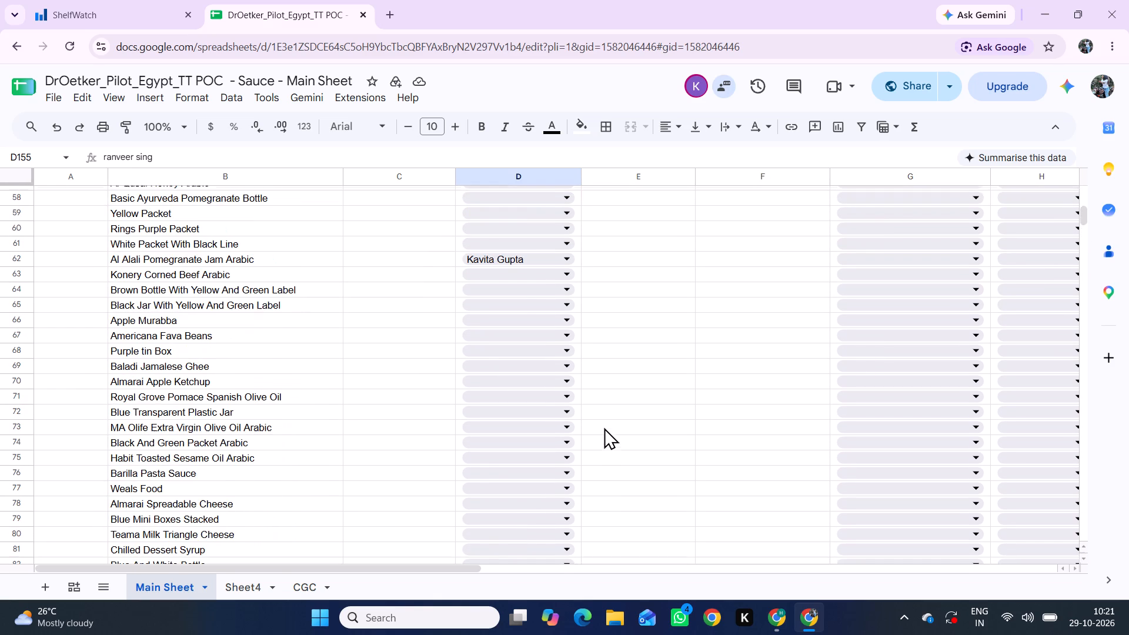
scroll(604, 427, "down", 1)
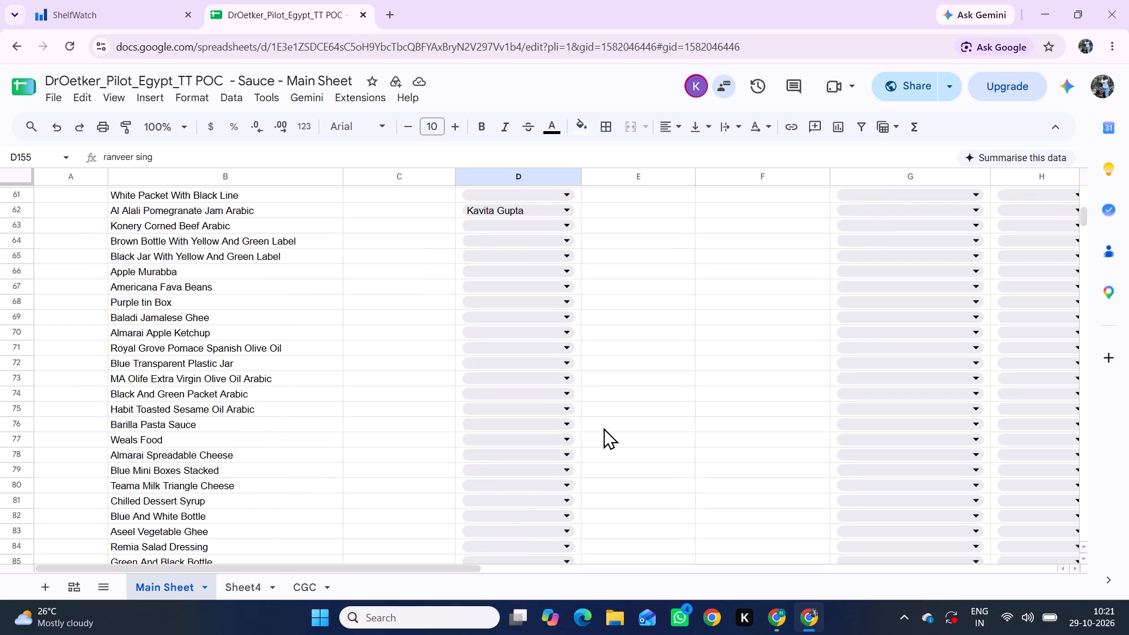
scroll(603, 427, "up", 2)
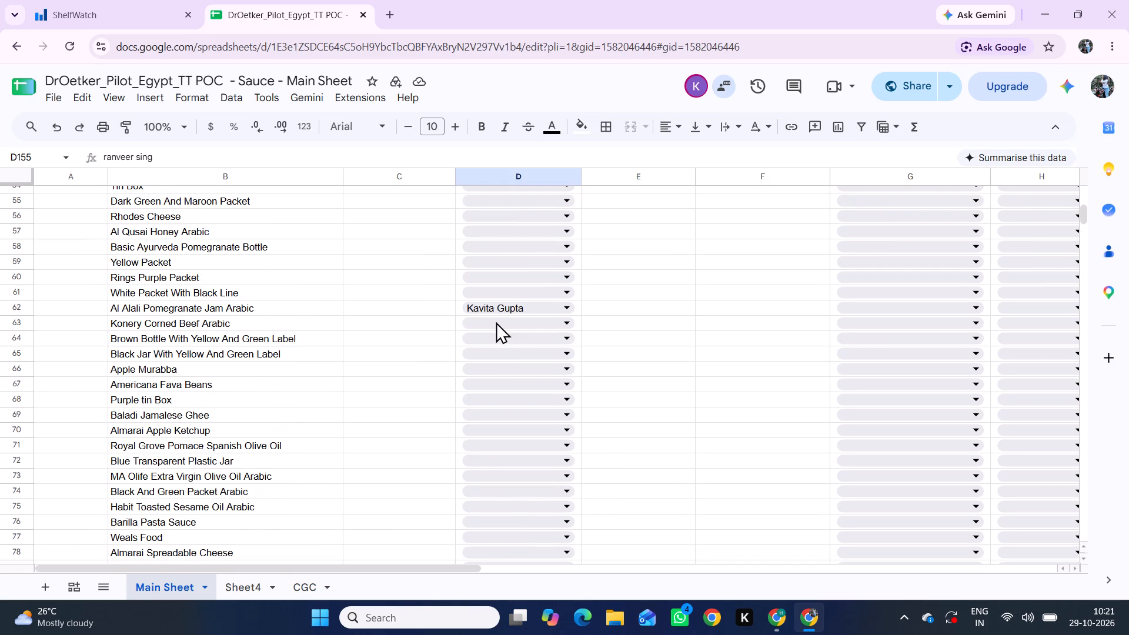
left_click(542, 312)
key("BackSpace")
key("BackSpace")
key("BackSpace")
key("BackSpace")
key("BackSpace")
key("BackSpace")
key("BackSpace")
key("BackSpace")
key("BackSpace")
key("BackSpace")
key("BackSpace")
key("BackSpace")
key("BackSpace")
key("BackSpace")
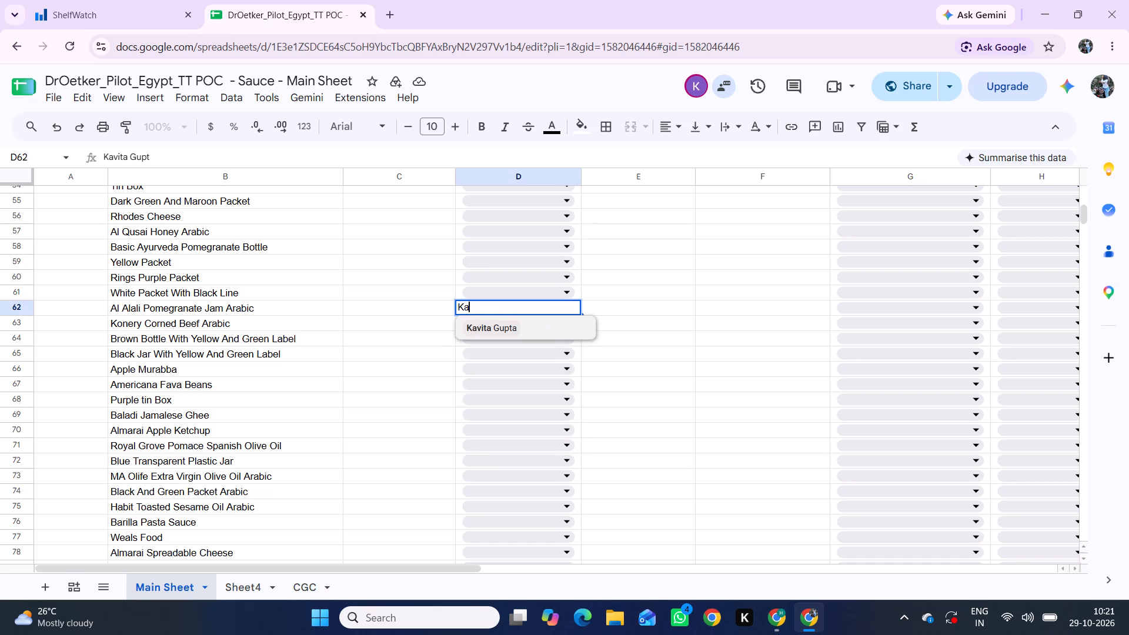
left_click(660, 280)
Select the Giardino Ranch Parmesan Sauce group name in row 52 to check its assignment.
scroll(658, 280, "up", 1)
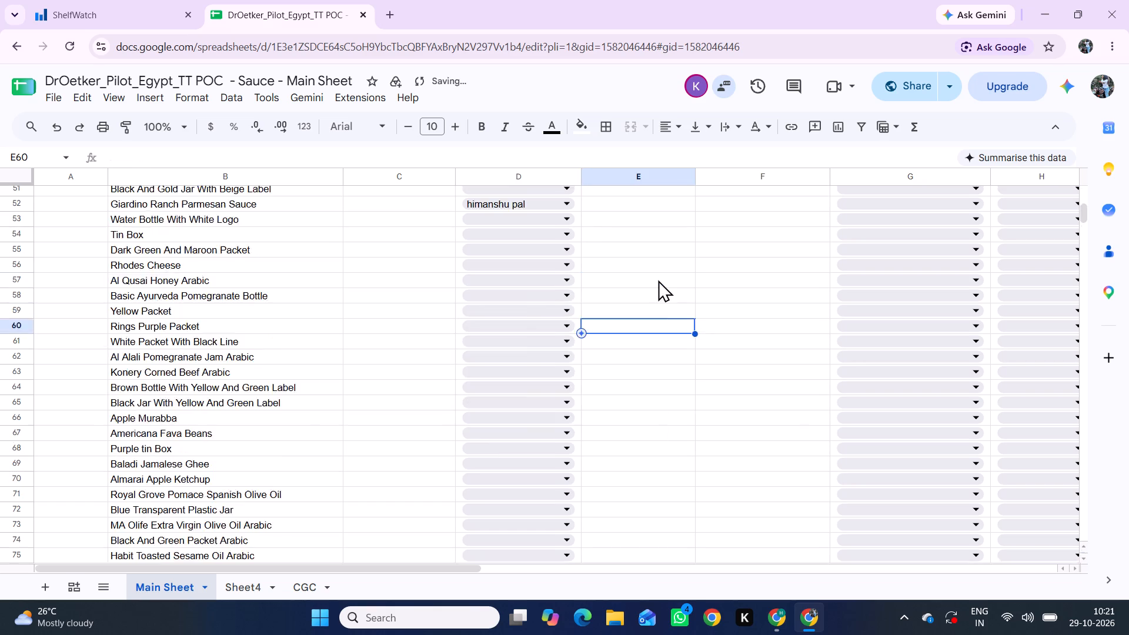
scroll(658, 280, "up", 2)
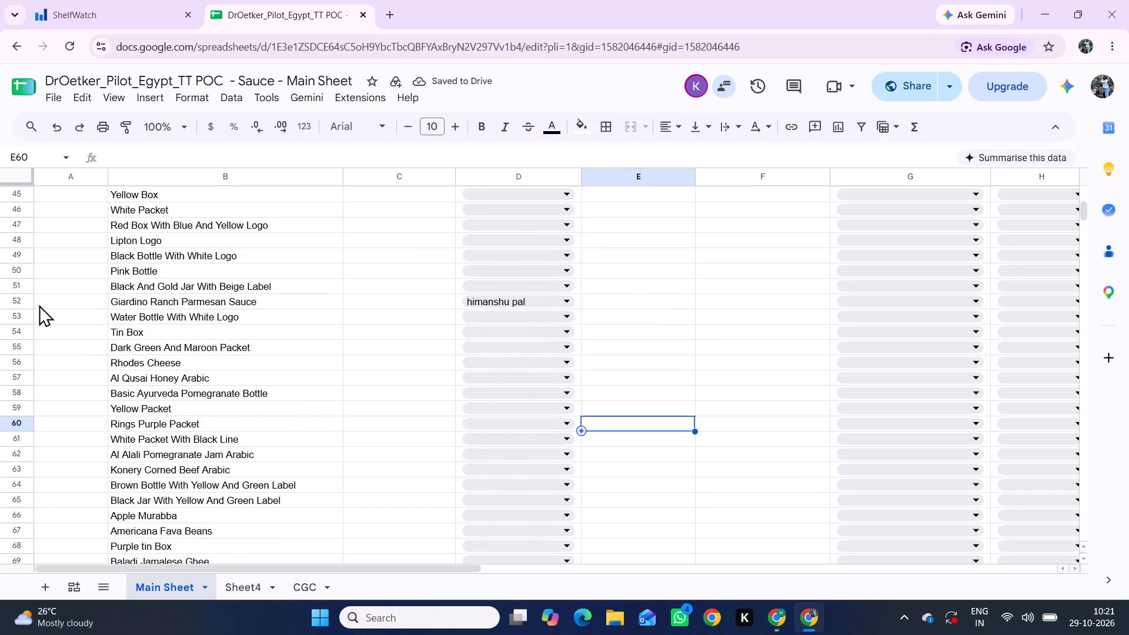
left_click(155, 296)
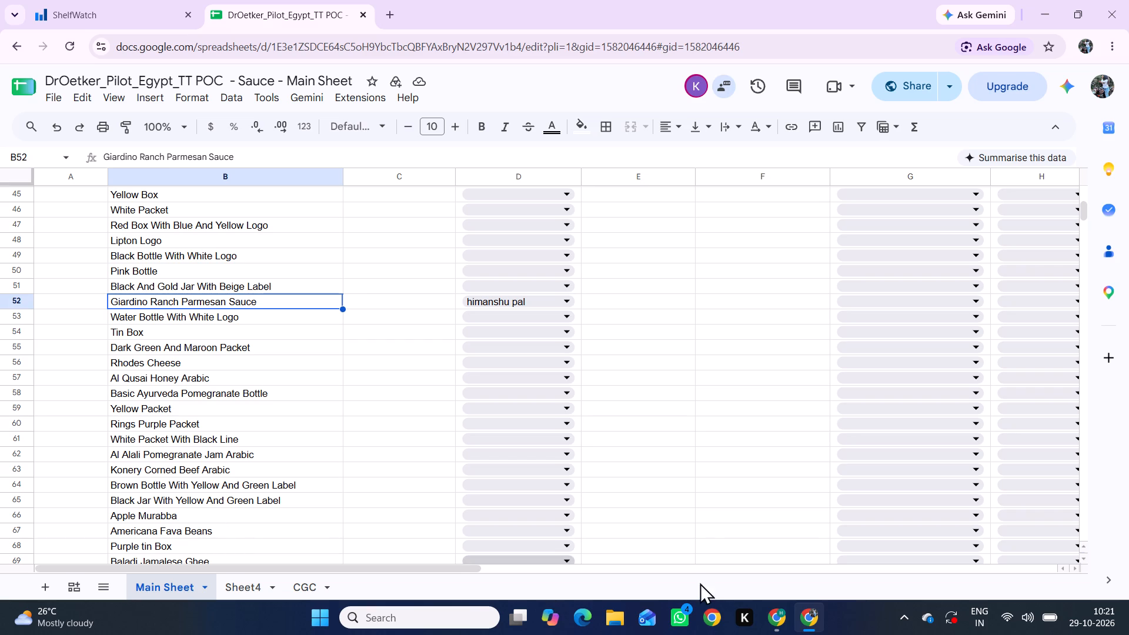
Switch to WhatsApp.
left_click(676, 613)
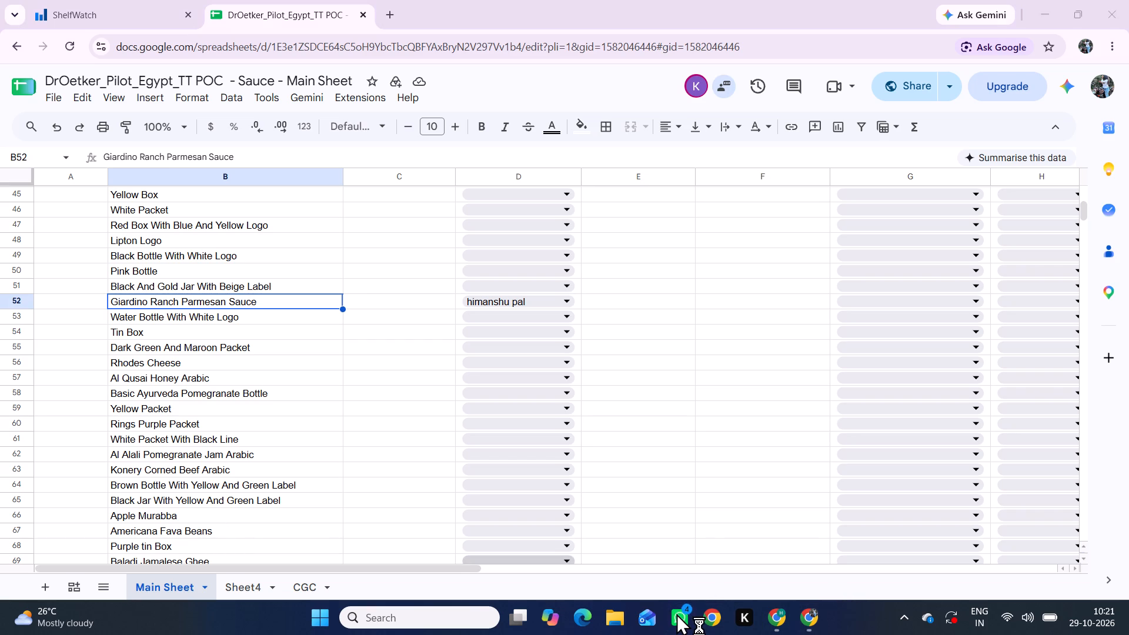
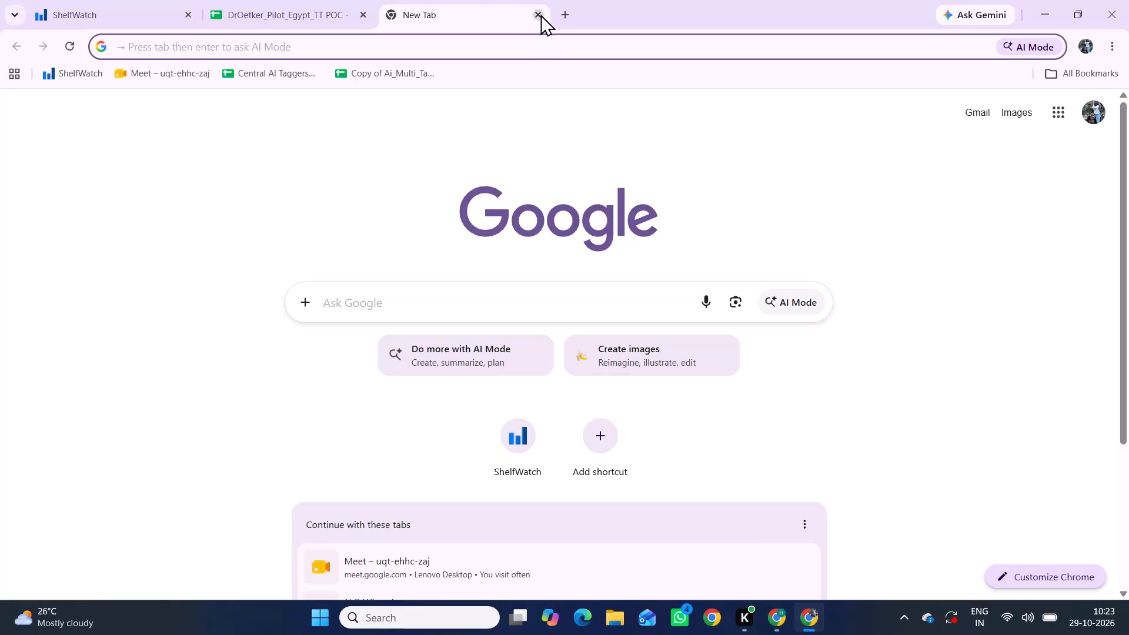
Close the empty new tab beside the sauce tracking sheet.
left_click(540, 14)
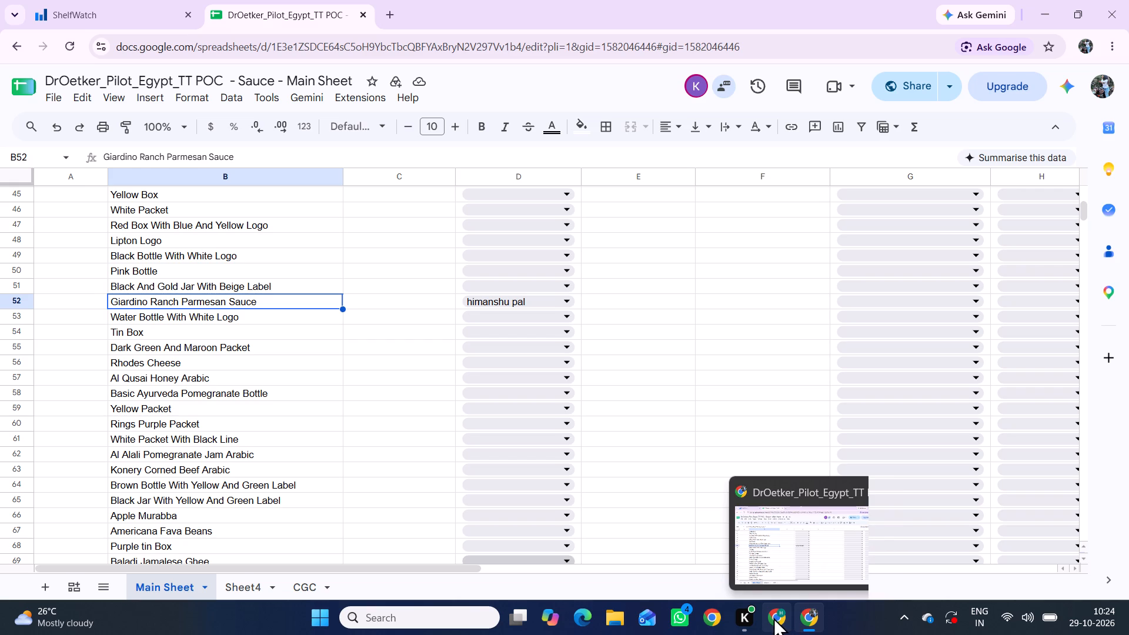
Switch to the other ShelfWatch browser window and open the DrOetker_Pilot_Egypt_TT POC sauce spreadsheet from the browsing history, showing Main Sheet.
left_click(773, 618)
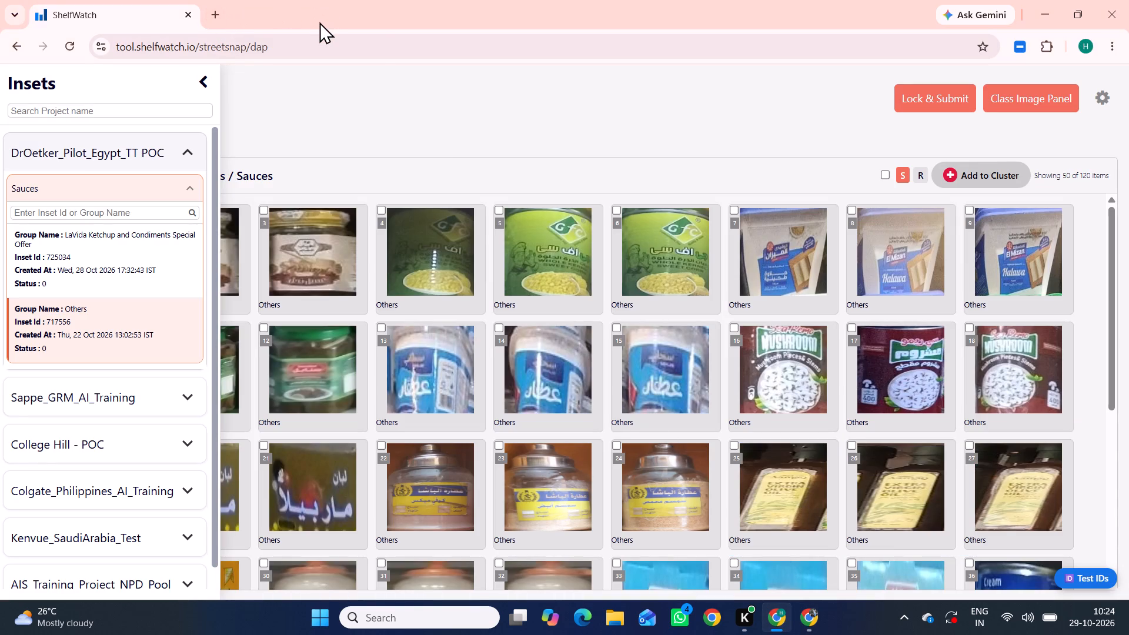
key("ctrl+h")
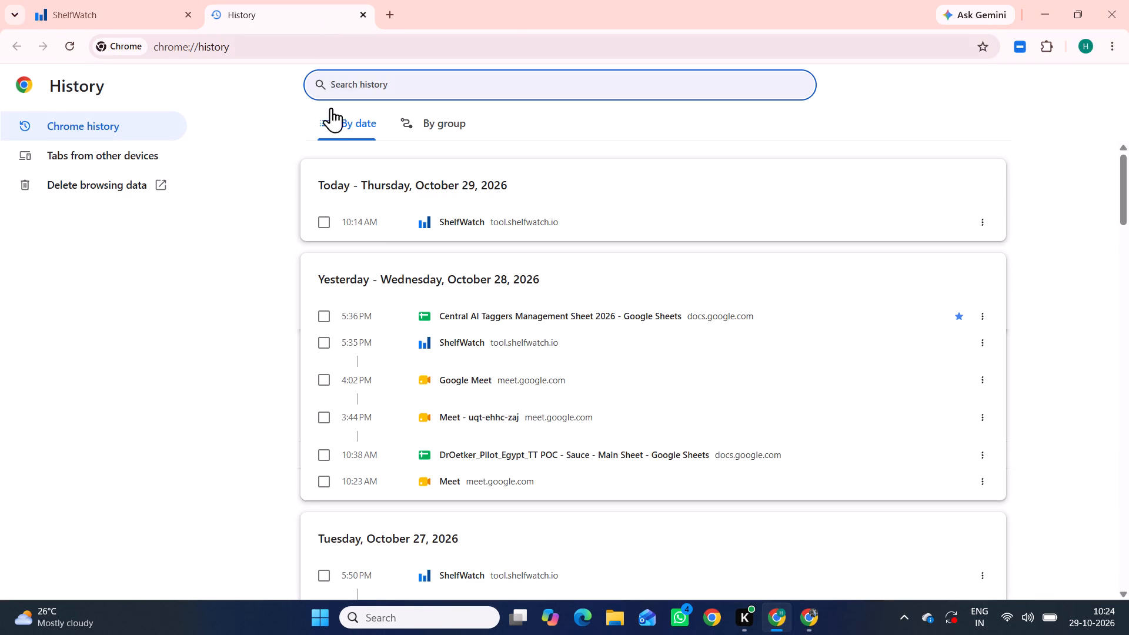
left_click(534, 454)
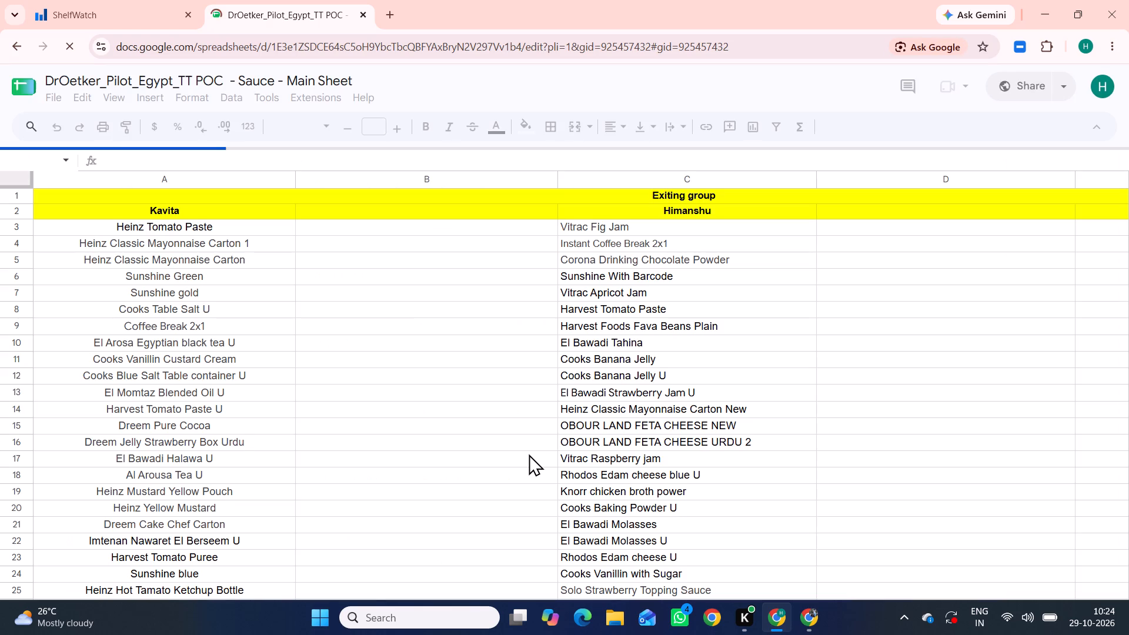
left_click(139, 586)
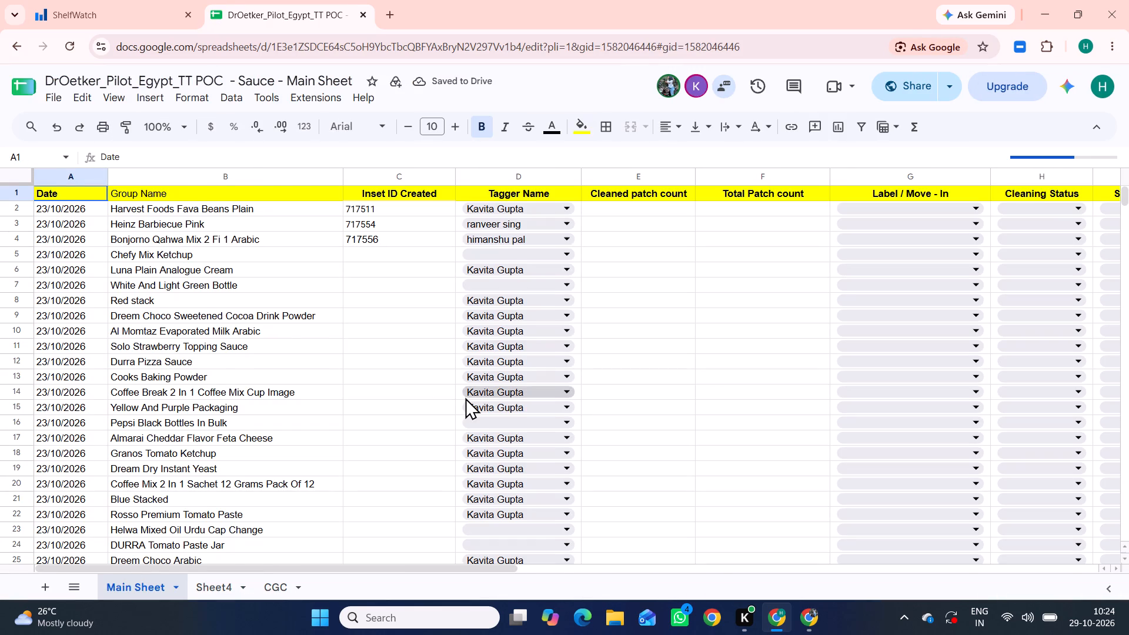
Review the Tagger Name assignments on Main Sheet from the first product group down to Anjar Pomegranate Molasses in row 155.
scroll(465, 397, "down", 7)
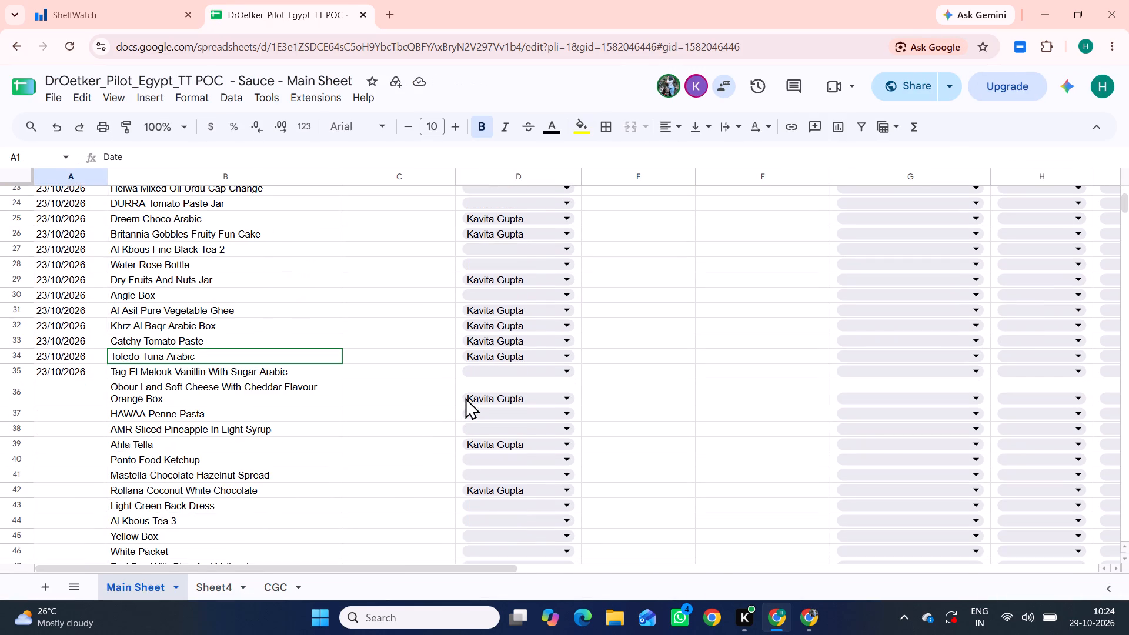
scroll(465, 397, "down", 4)
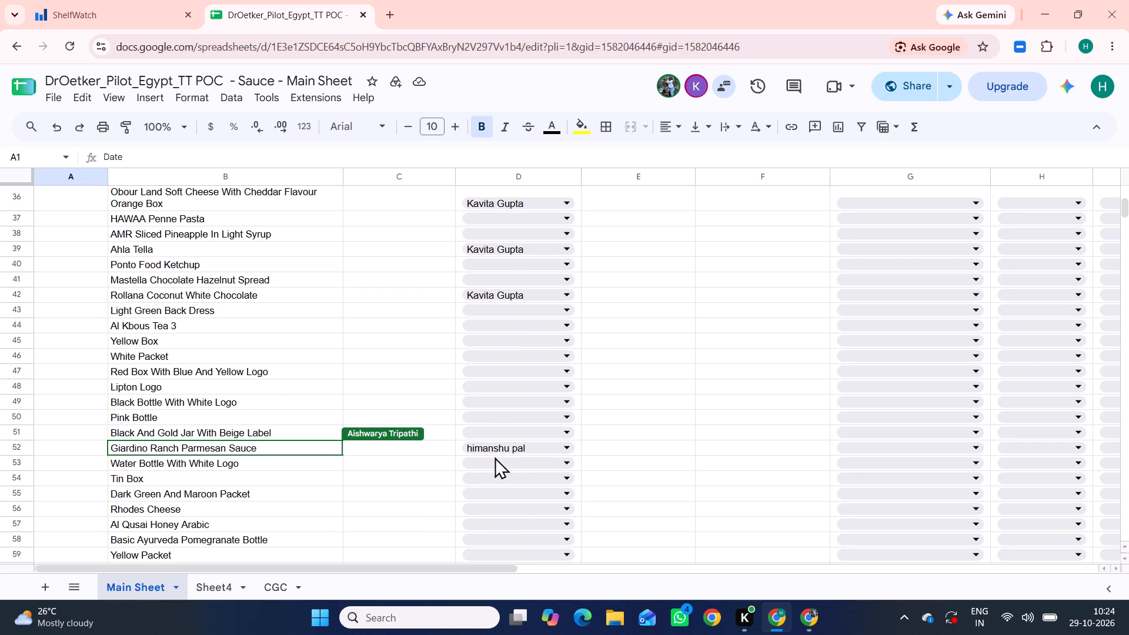
scroll(517, 450, "down", 15)
scroll(517, 450, "up", 1)
scroll(517, 450, "down", 1)
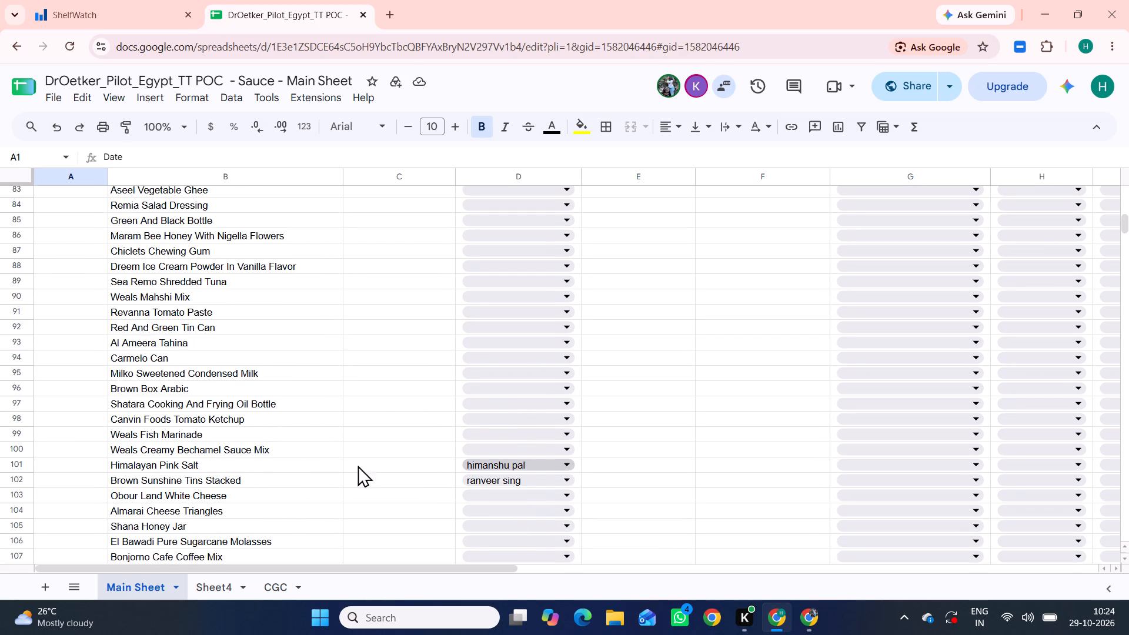
scroll(505, 469, "down", 15)
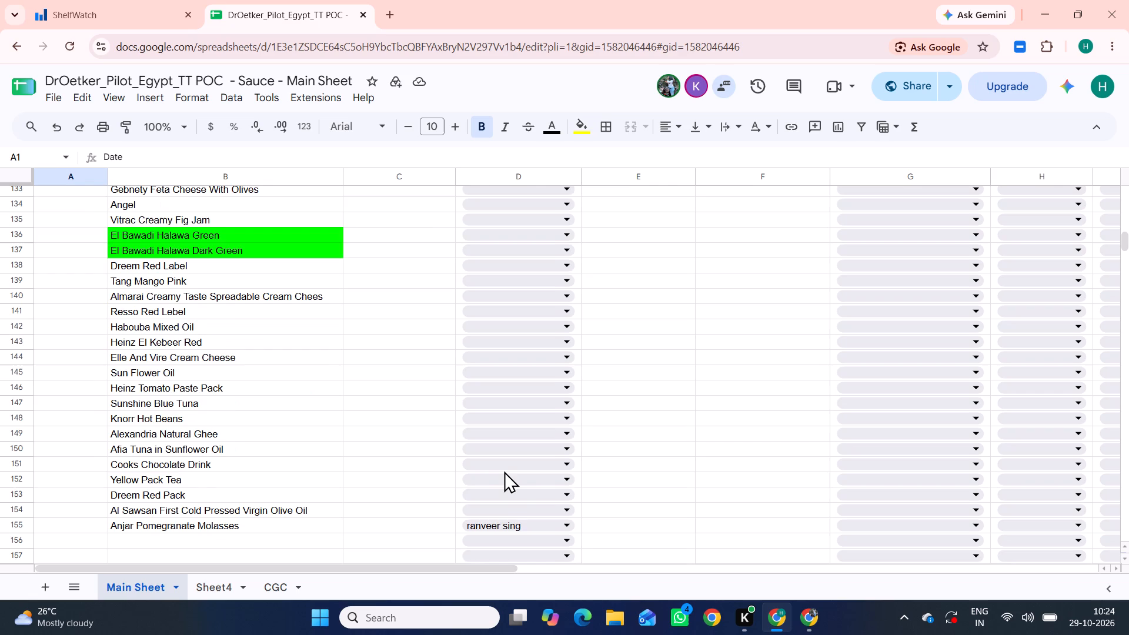
scroll(504, 471, "down", 2)
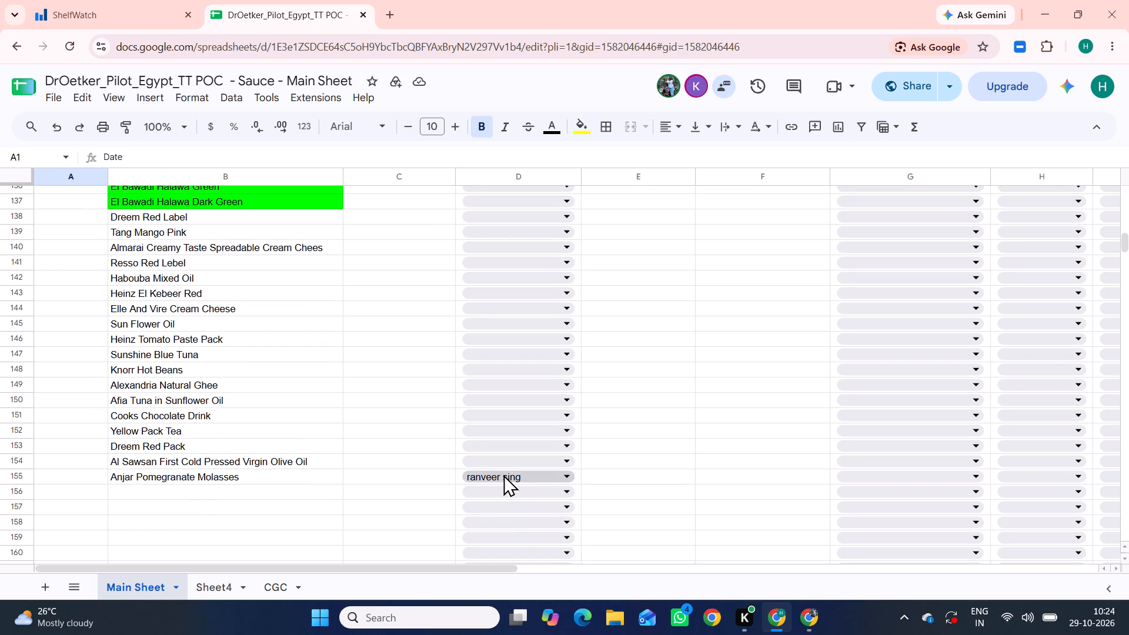
Recheck the group names and tagger assignments on Main Sheet from row 155 back up to the 23/10/2026 rows.
scroll(497, 473, "up", 15)
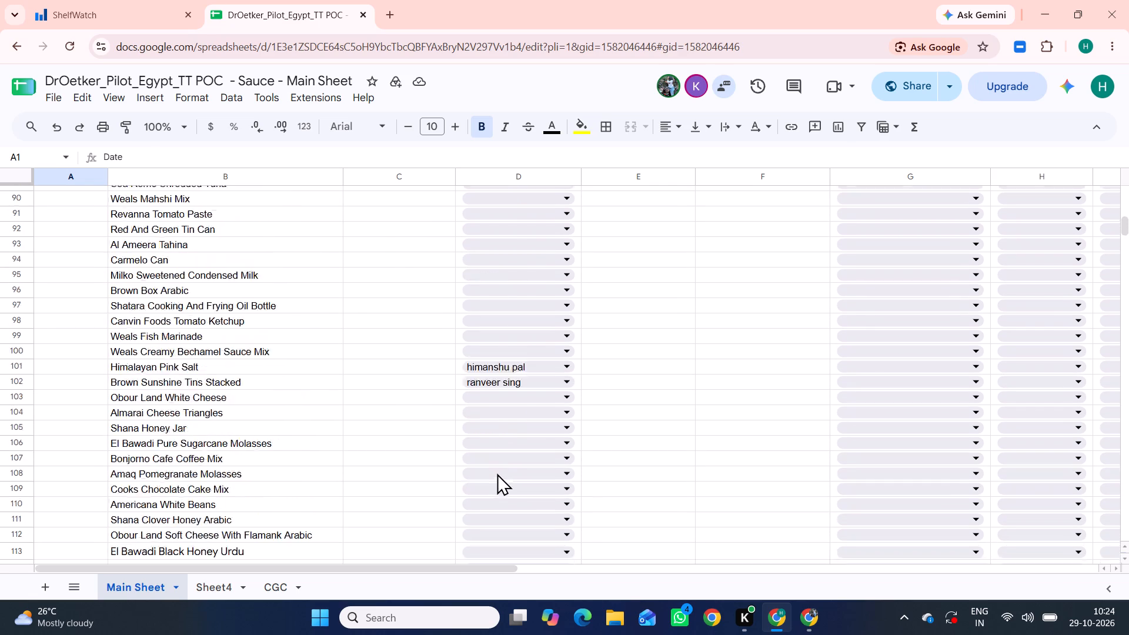
scroll(497, 473, "up", 9)
scroll(496, 473, "down", 2)
scroll(496, 473, "up", 1)
scroll(496, 473, "down", 1)
scroll(496, 473, "up", 5)
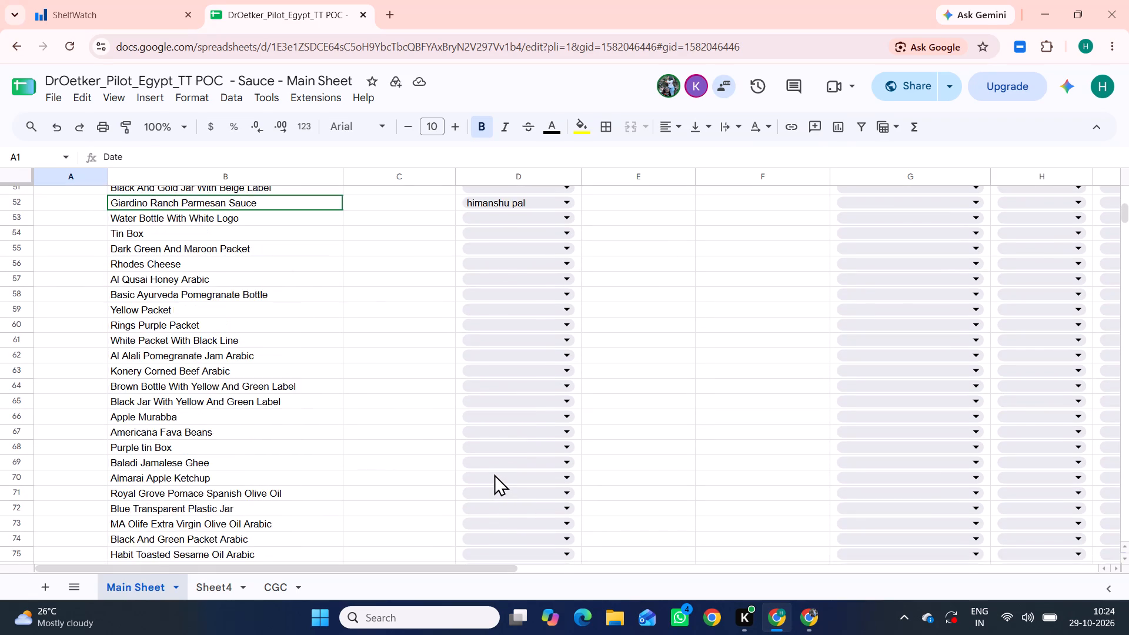
scroll(492, 474, "up", 3)
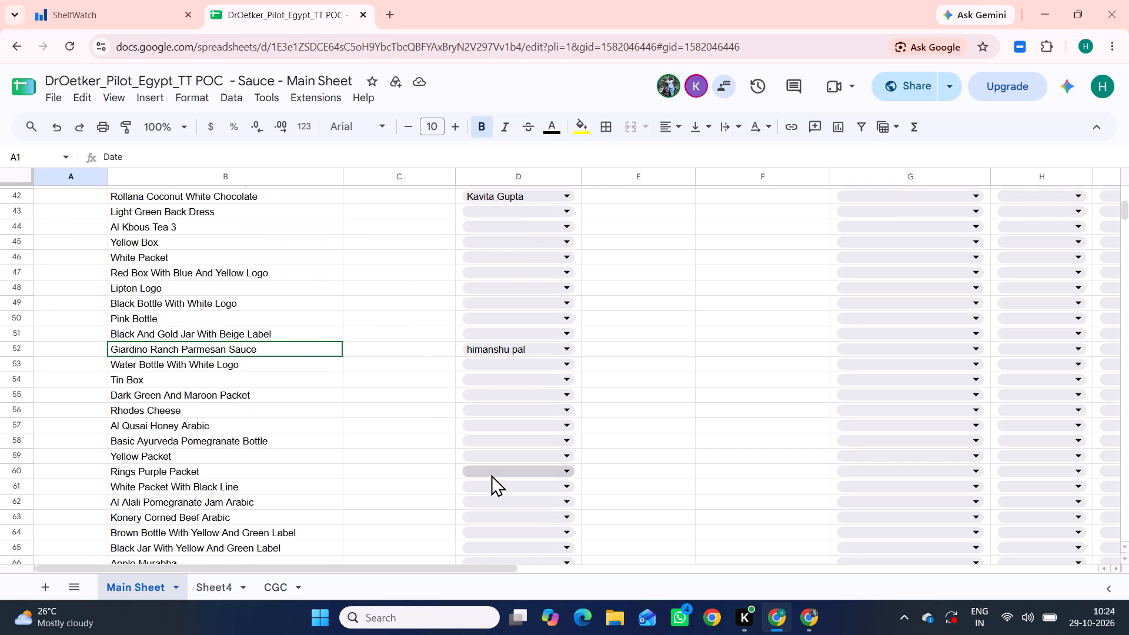
scroll(491, 474, "up", 8)
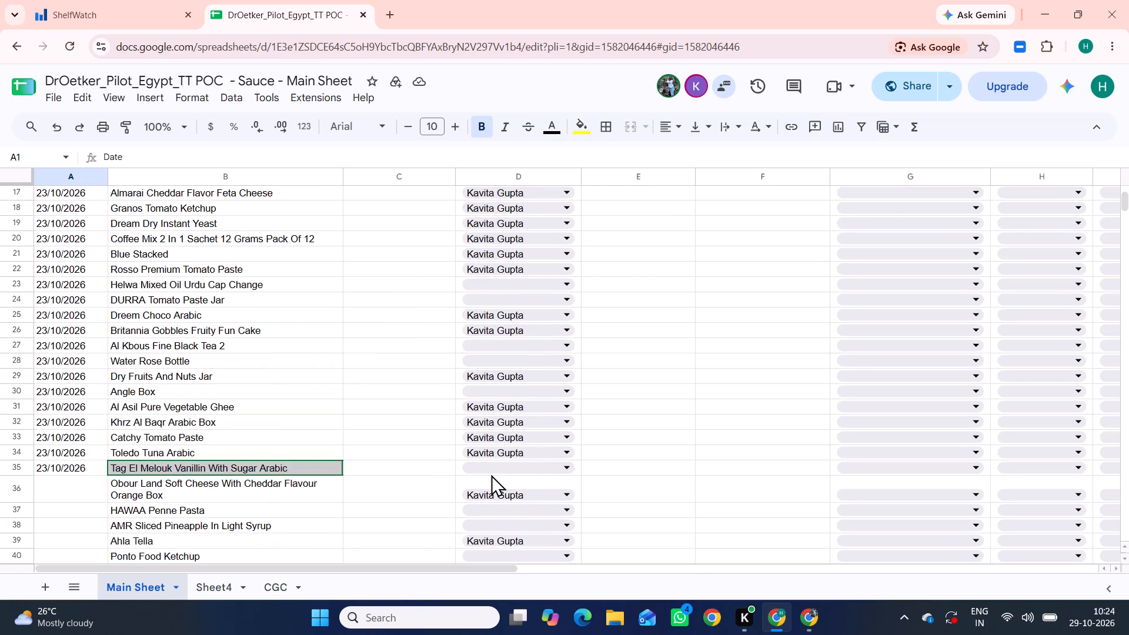
scroll(491, 475, "down", 4)
scroll(491, 475, "up", 8)
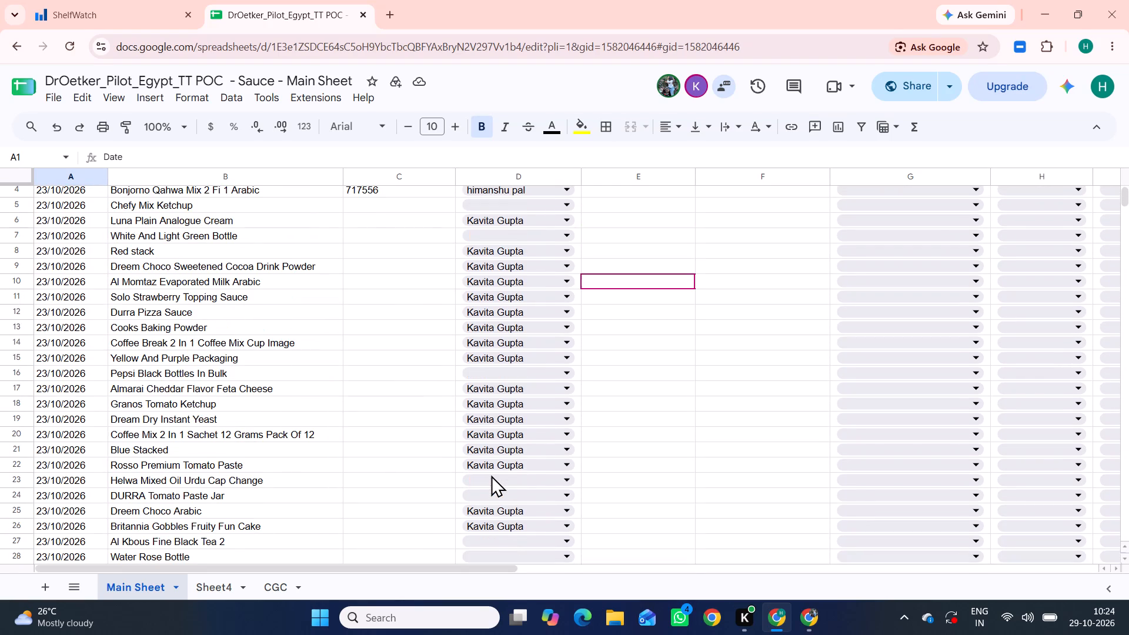
scroll(491, 475, "up", 2)
scroll(491, 475, "down", 1)
scroll(491, 475, "up", 2)
scroll(491, 475, "down", 7)
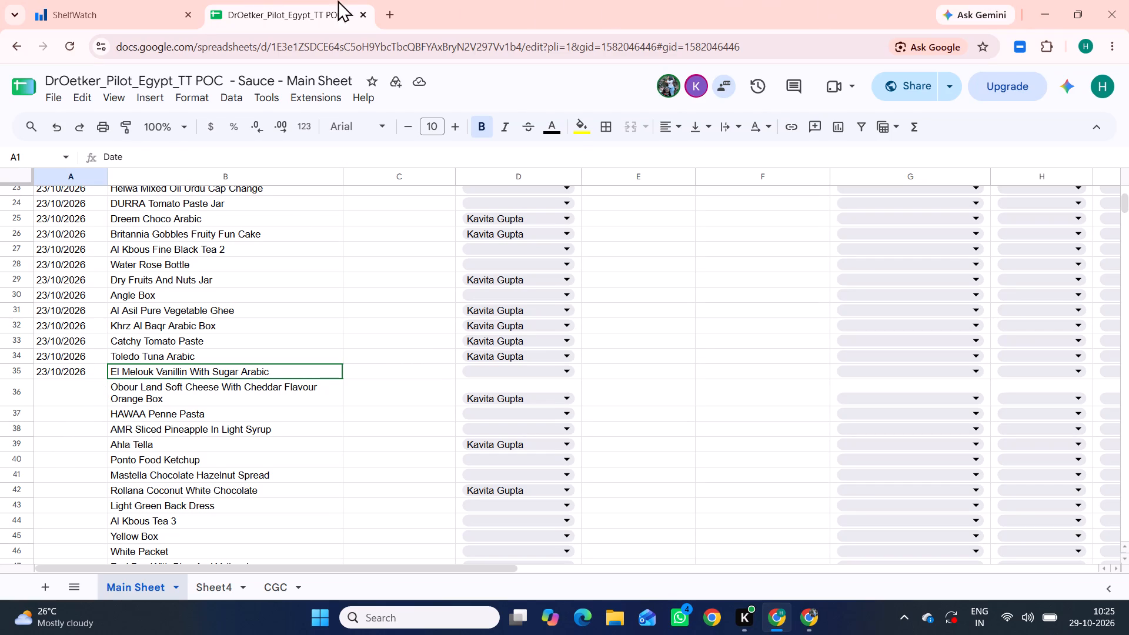
Open a new browser tab alongside the sauce tracking sheet.
left_click(389, 16)
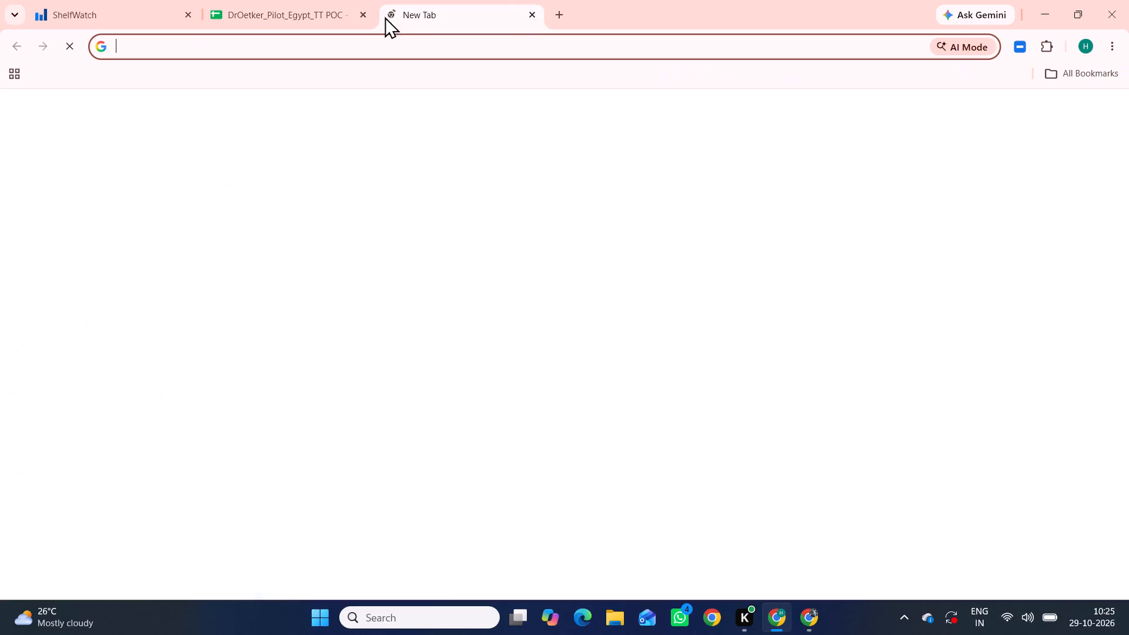
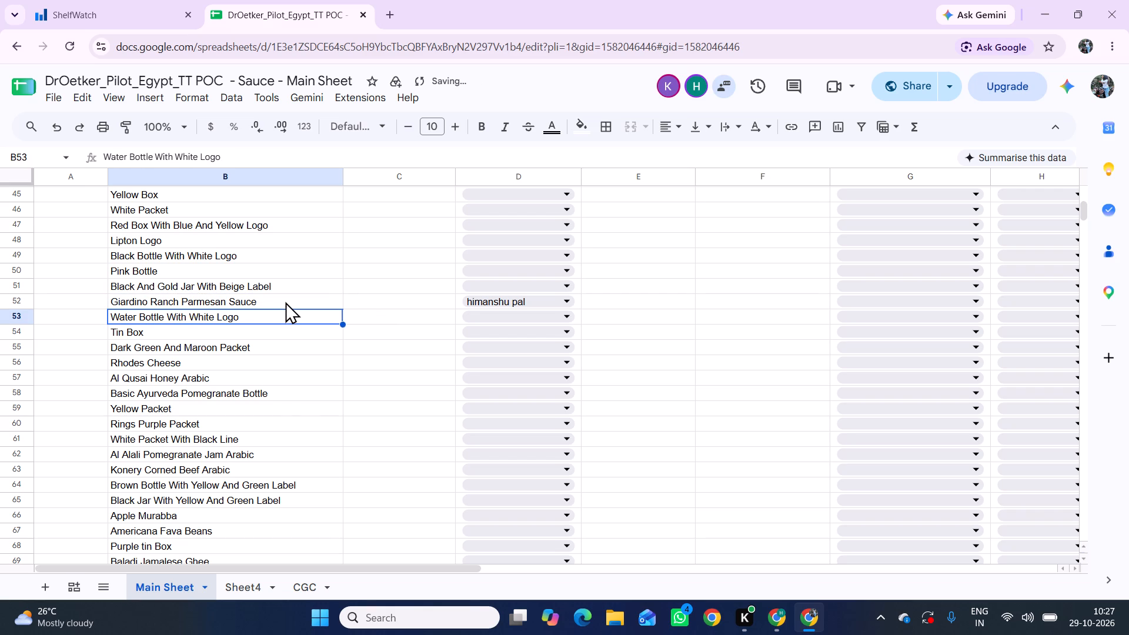
Copy the group name Giardino Ranch Parmesan Sauce from Main Sheet row 52 and search the ShelfWatch DCI groups for it.
right_click(285, 302)
left_click(333, 161)
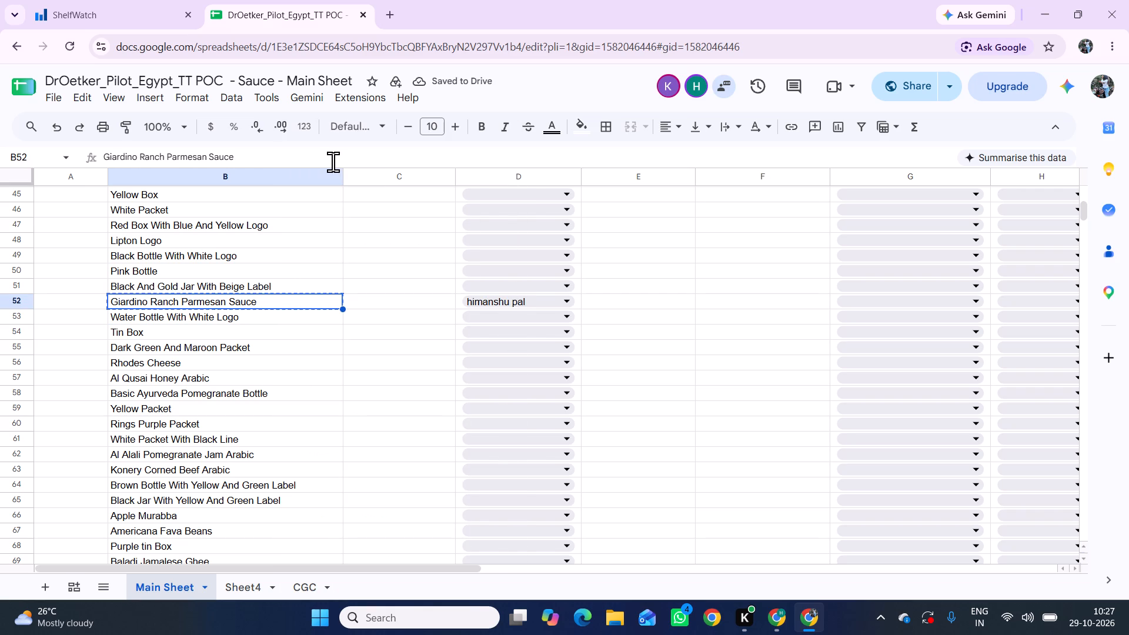
left_click(111, 0)
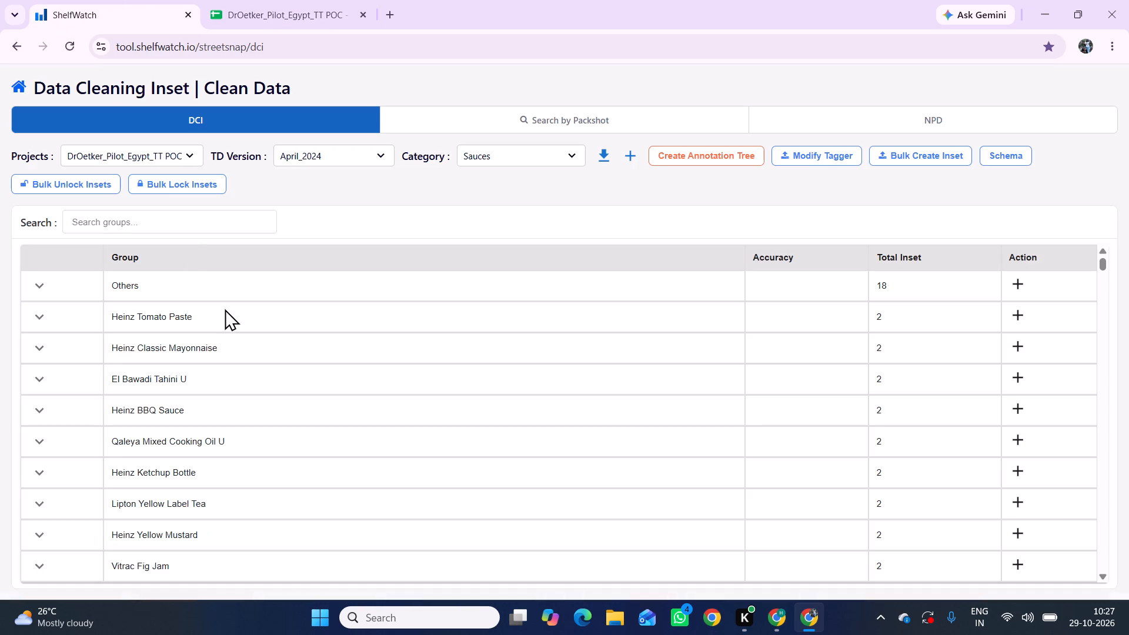
right_click(145, 222)
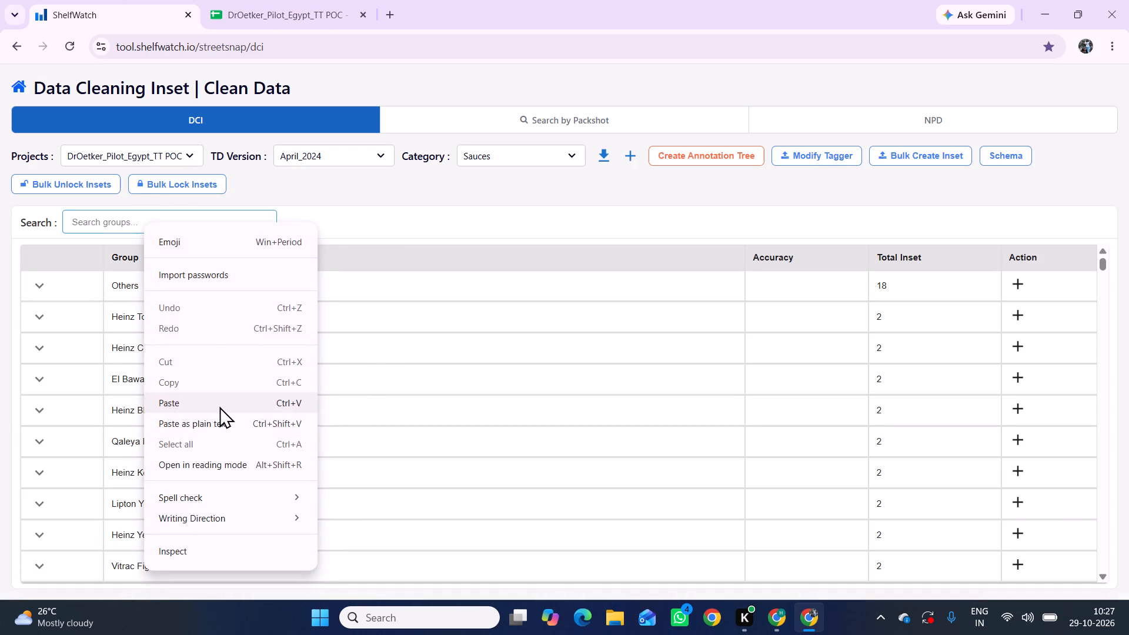
left_click(219, 406)
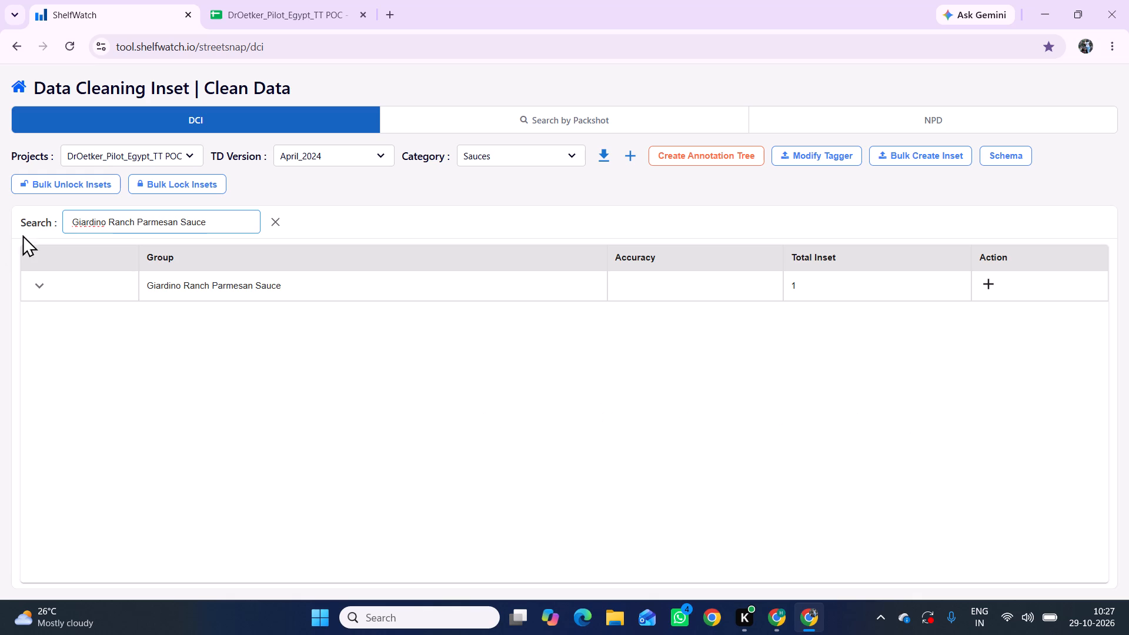
Expand the Giardino Ranch Parmesan Sauce group and reassign its inset 722464 to the tagger named for that group in the sauce sheet.
left_click(38, 285)
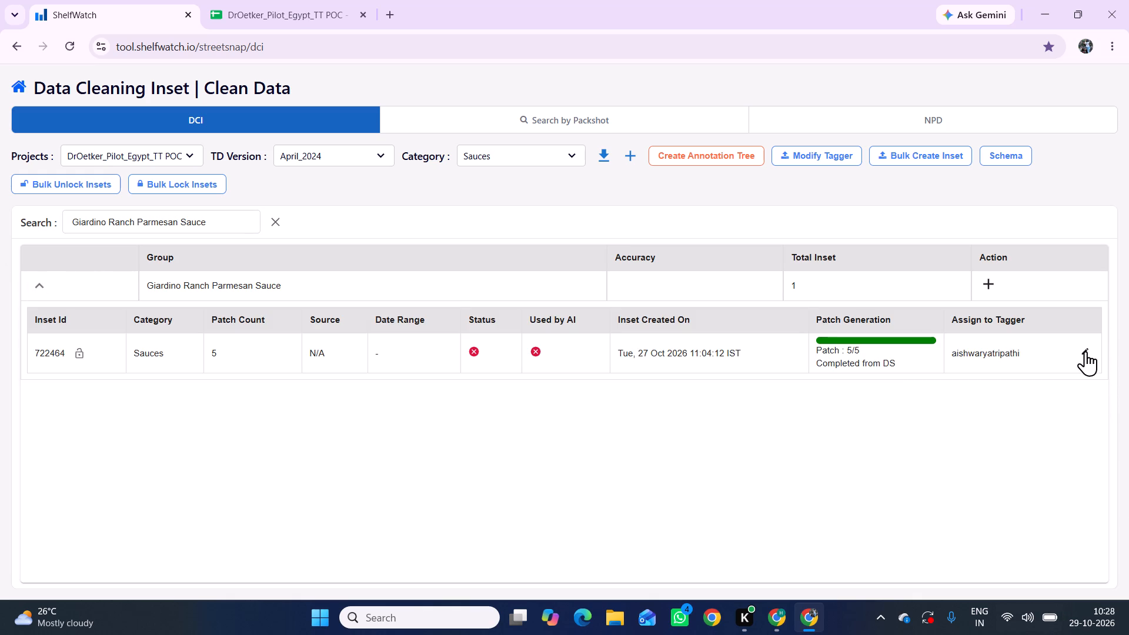
left_click(1084, 351)
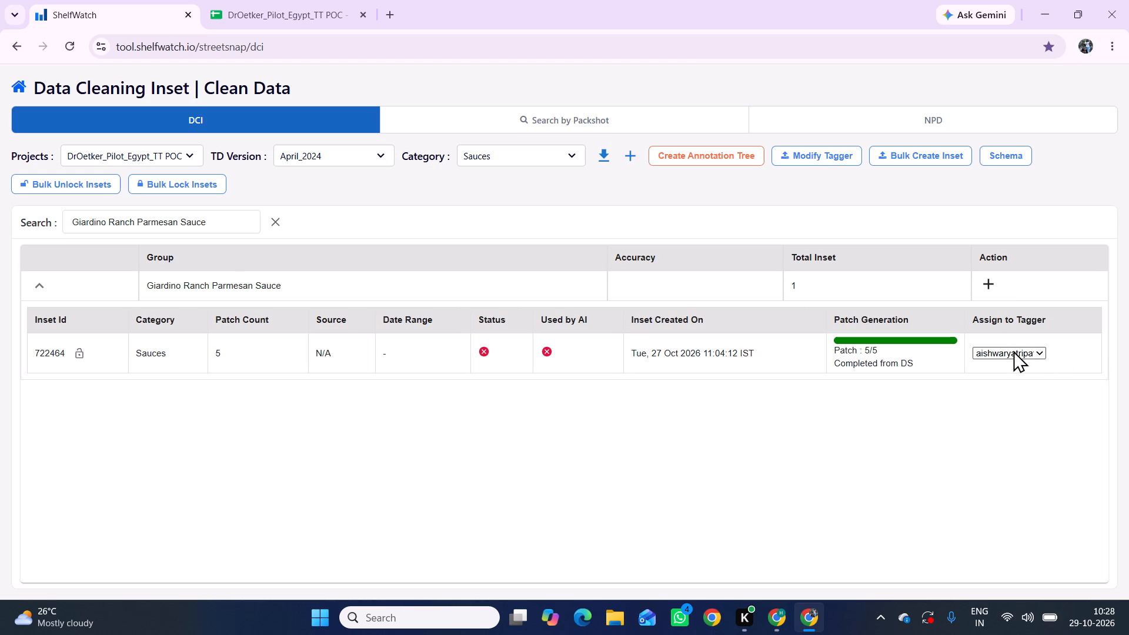
left_click(1013, 352)
scroll(1010, 365, "down", 3)
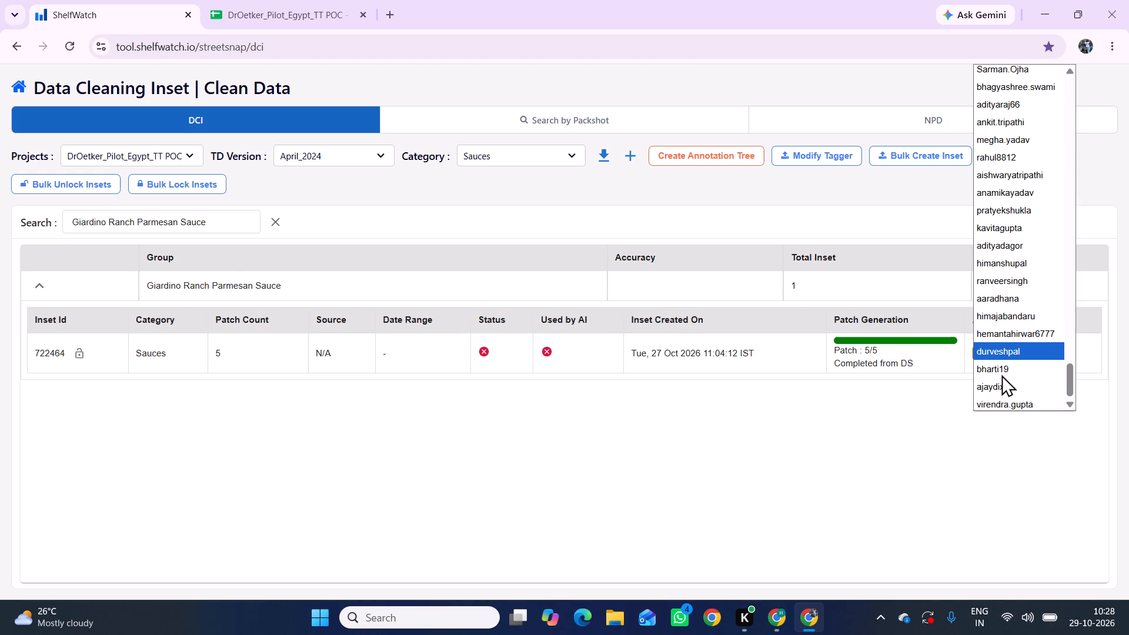
scroll(1001, 378, "down", 8)
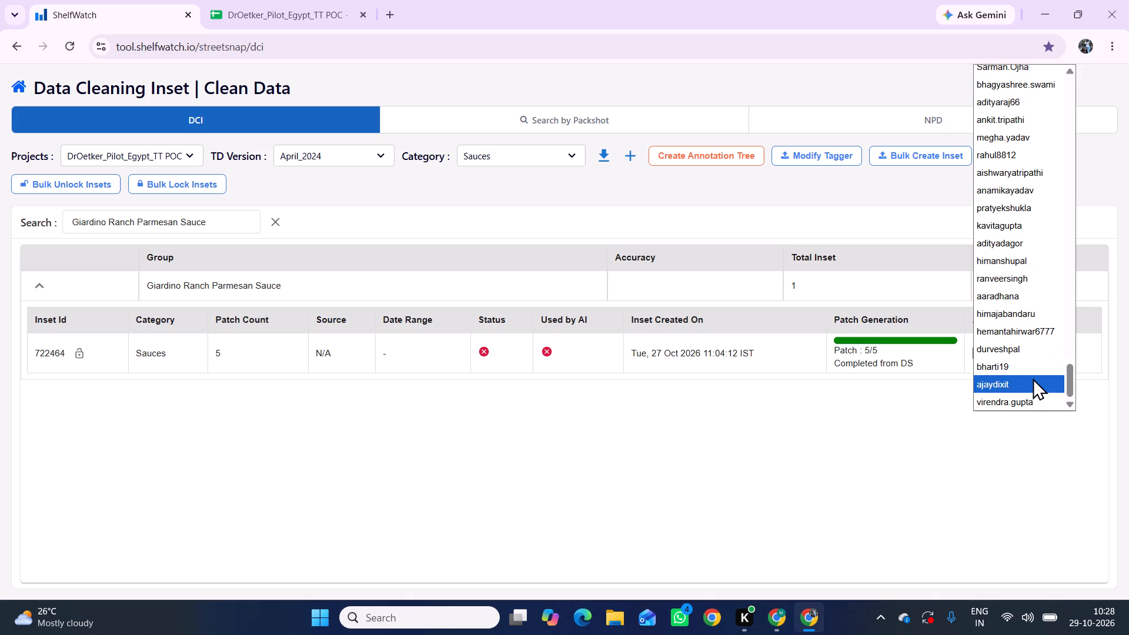
scroll(1010, 278, "up", 2)
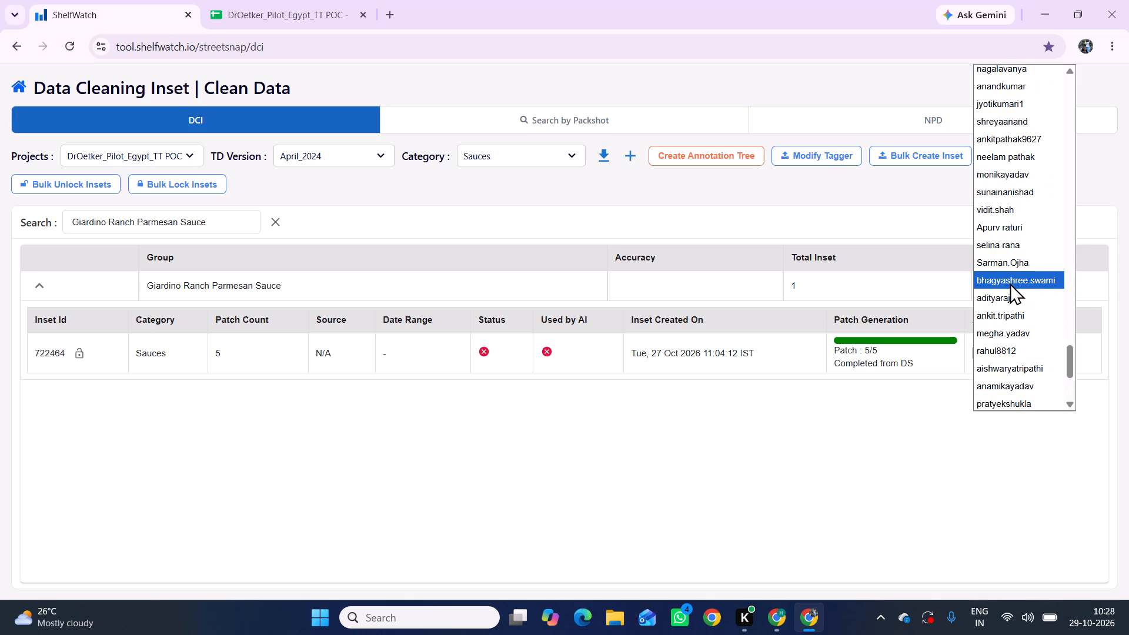
scroll(1010, 283, "down", 1)
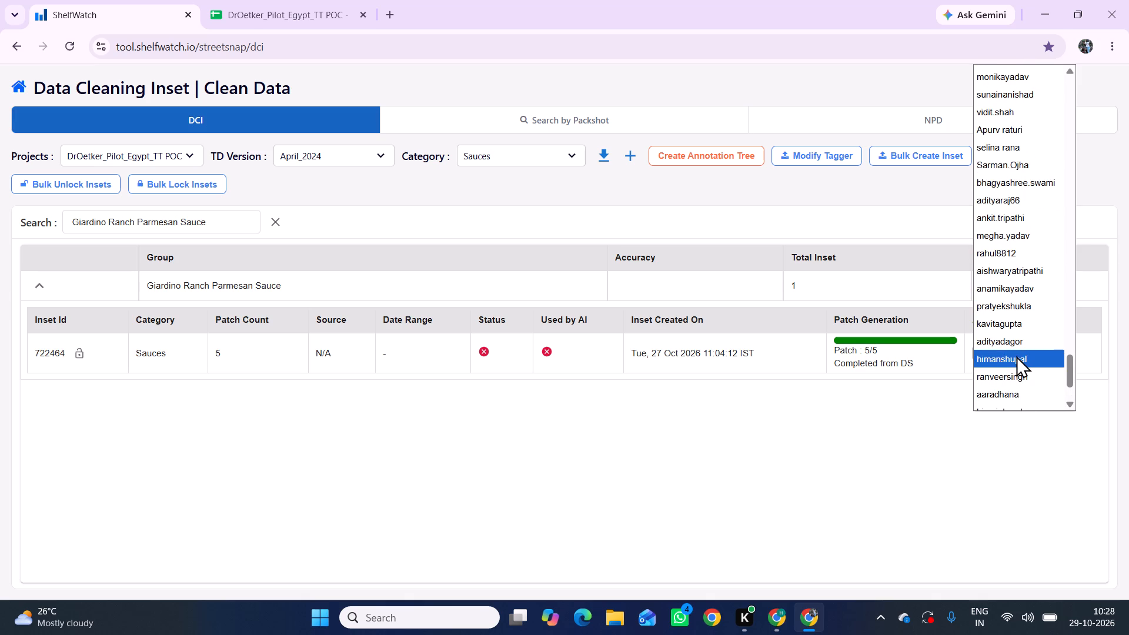
left_click(1016, 356)
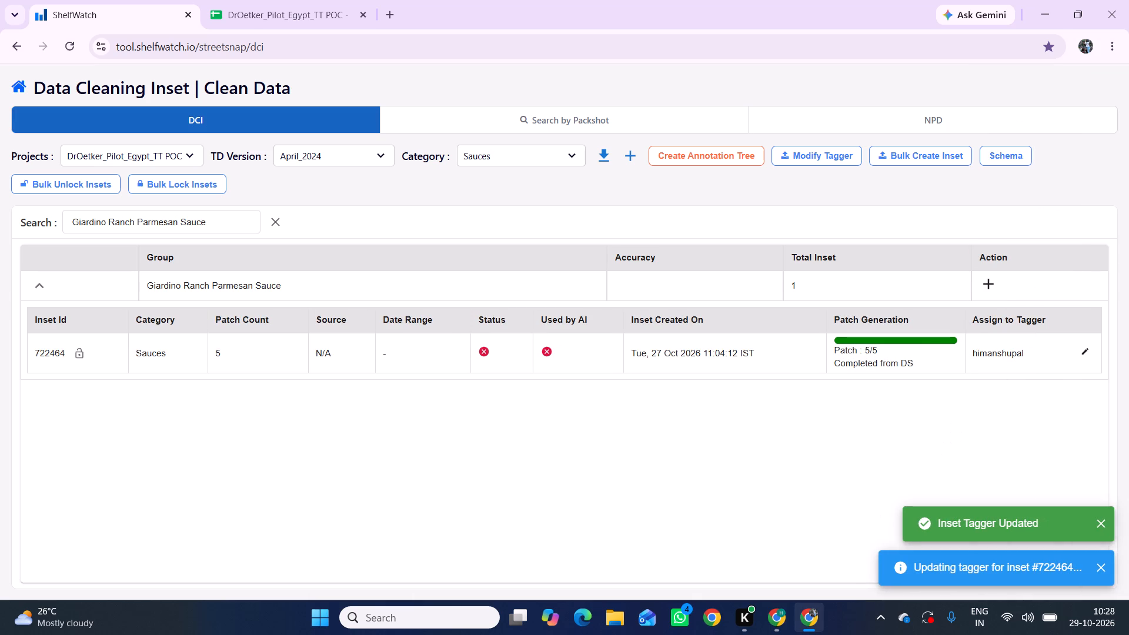
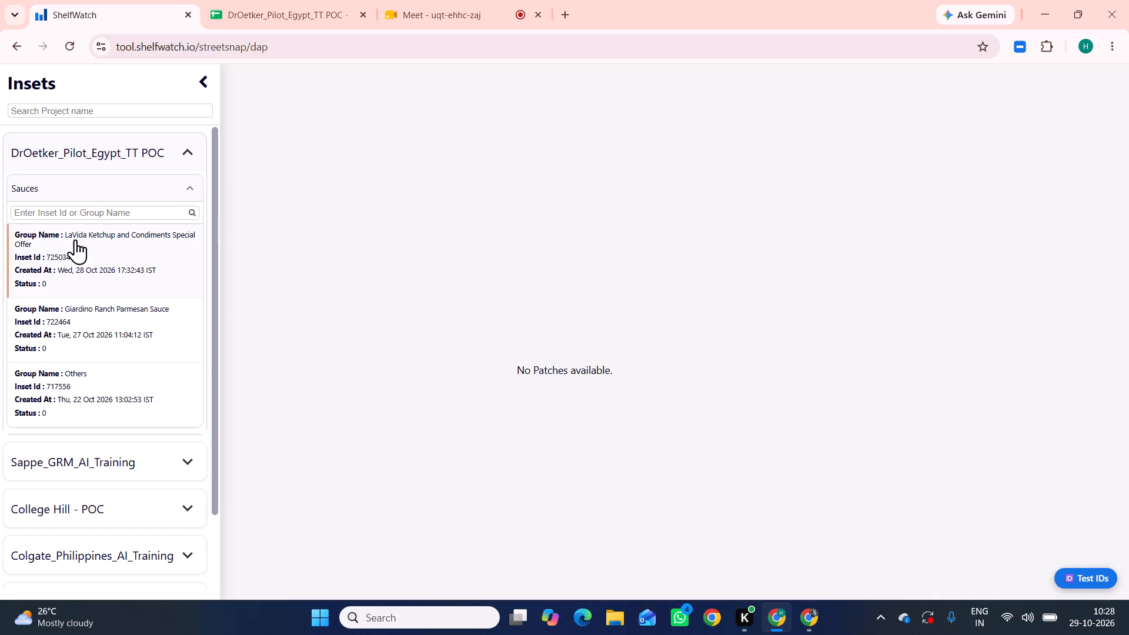
Open the Sauces inset 725034 of the LaVida Ketchup and Condiments Special Offer group to view its patches.
left_click_drag(65, 234, 121, 250)
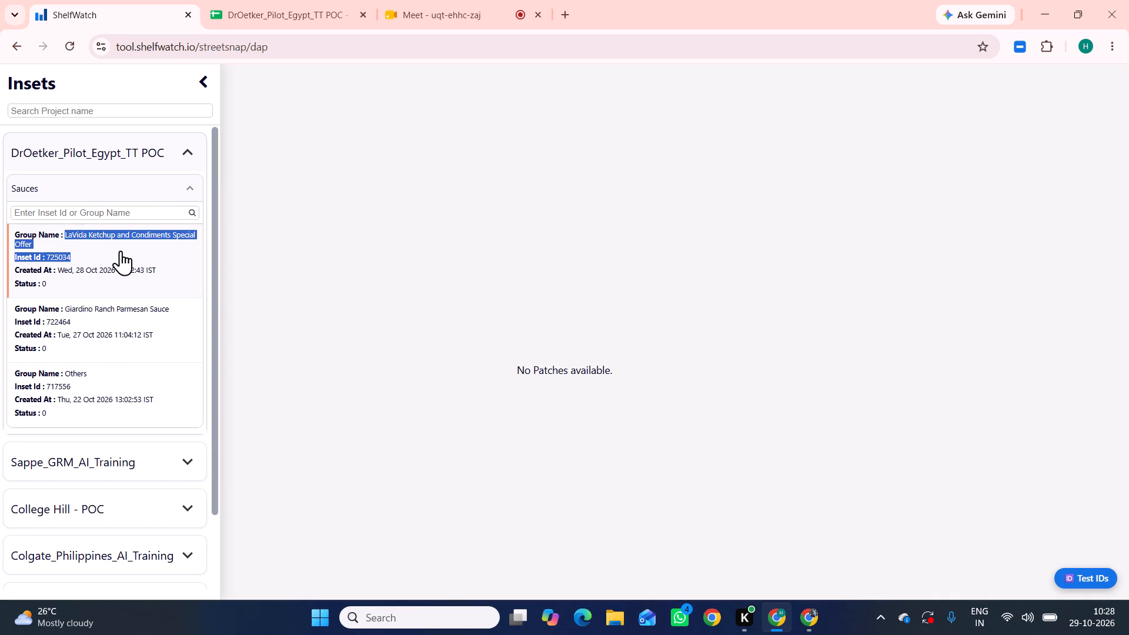
left_click_drag(121, 250, 166, 239)
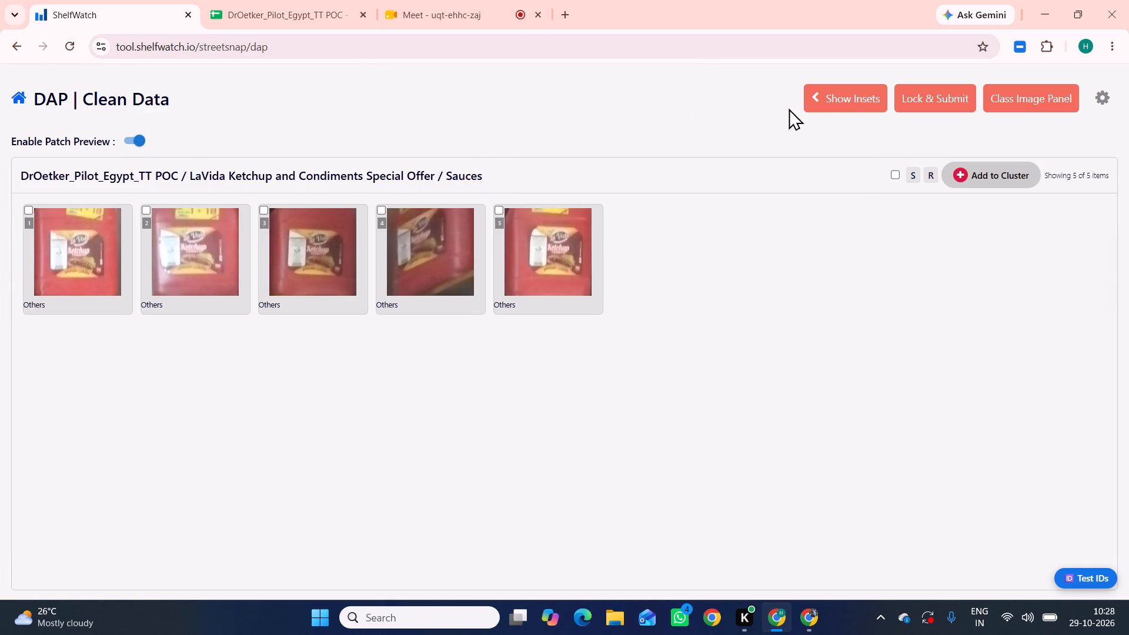
Open the Giardino Ranch Parmesan Sauce inset 722464 and turn on the S option for its patches.
left_click(818, 90)
left_click(81, 318)
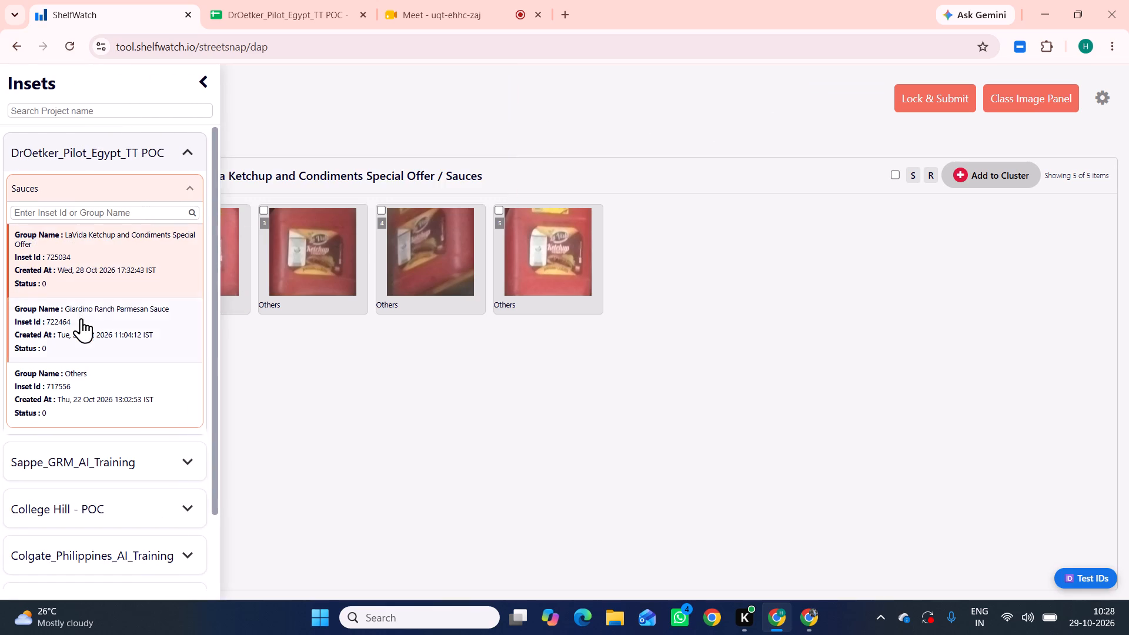
left_click(913, 174)
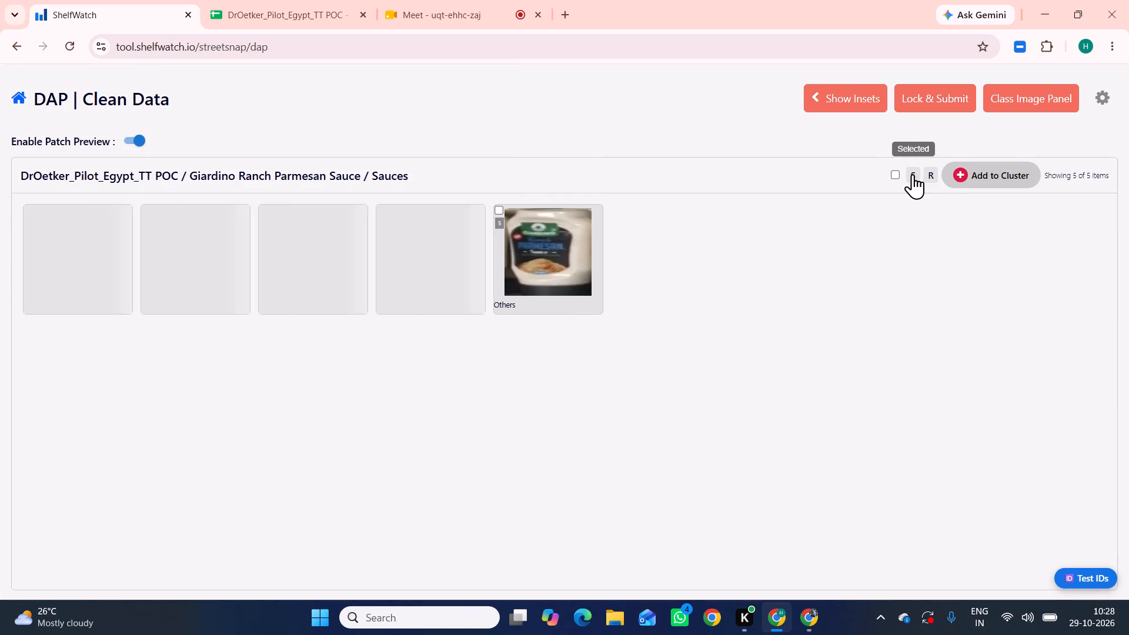
Search the group class images for Giardino Ranch Parmesan Sauce and view that group's class image.
left_click(1028, 99)
right_click(1004, 349)
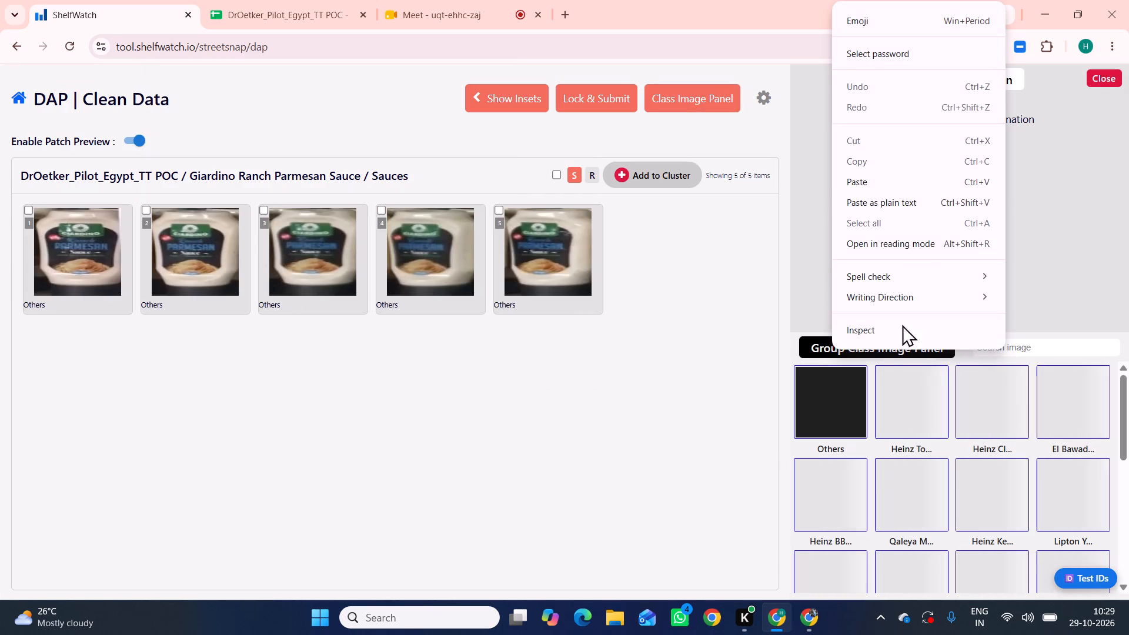
left_click(876, 181)
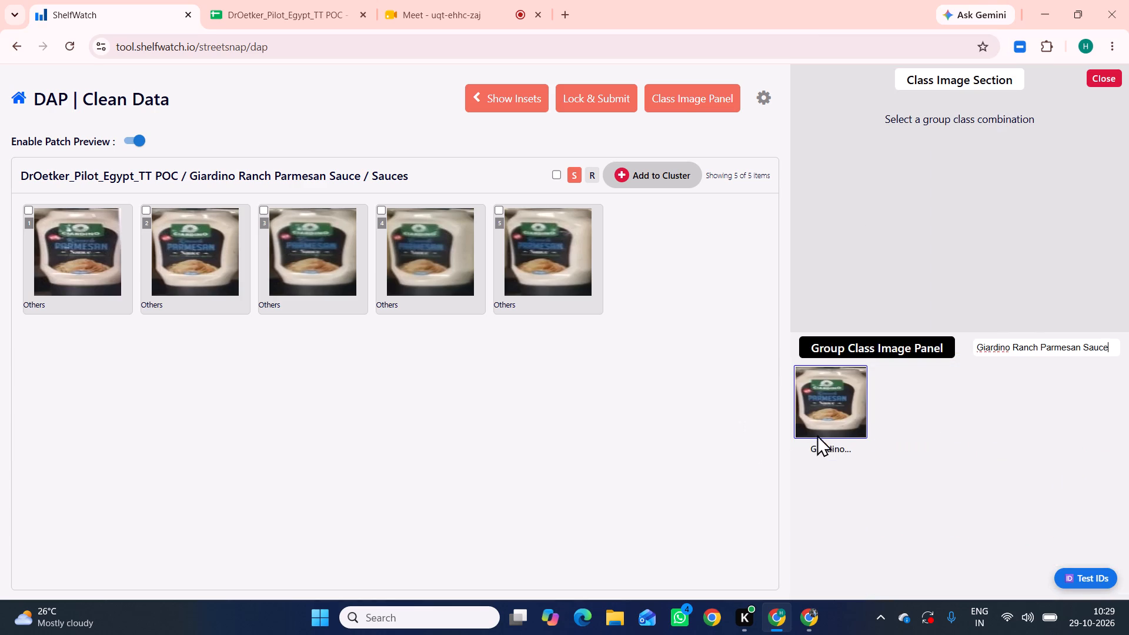
left_click(824, 413, "ctrl+alt")
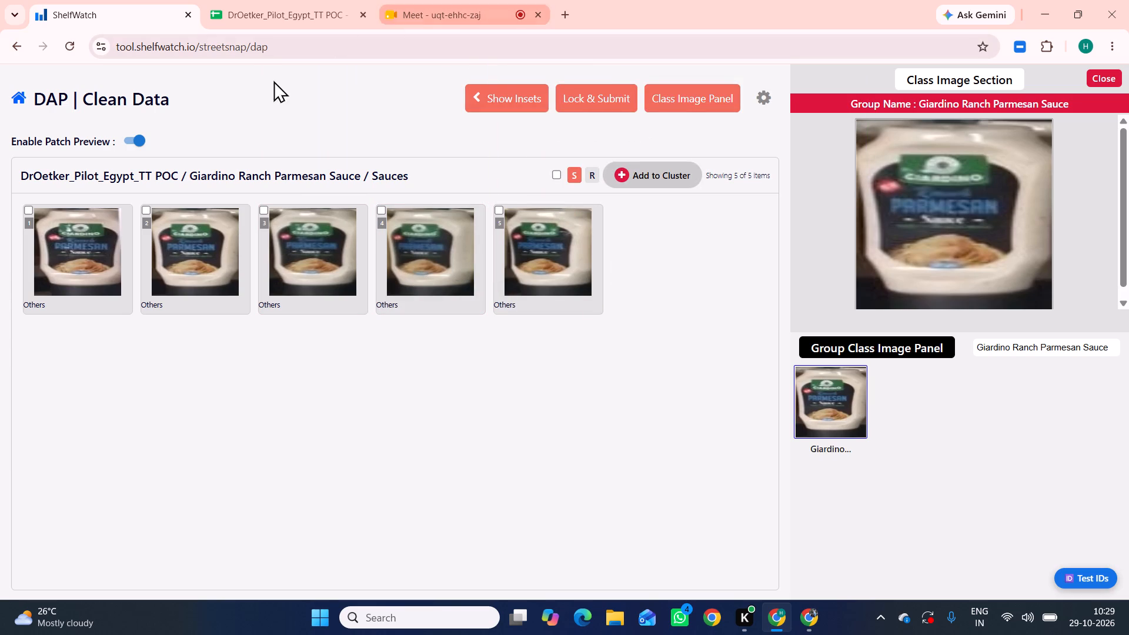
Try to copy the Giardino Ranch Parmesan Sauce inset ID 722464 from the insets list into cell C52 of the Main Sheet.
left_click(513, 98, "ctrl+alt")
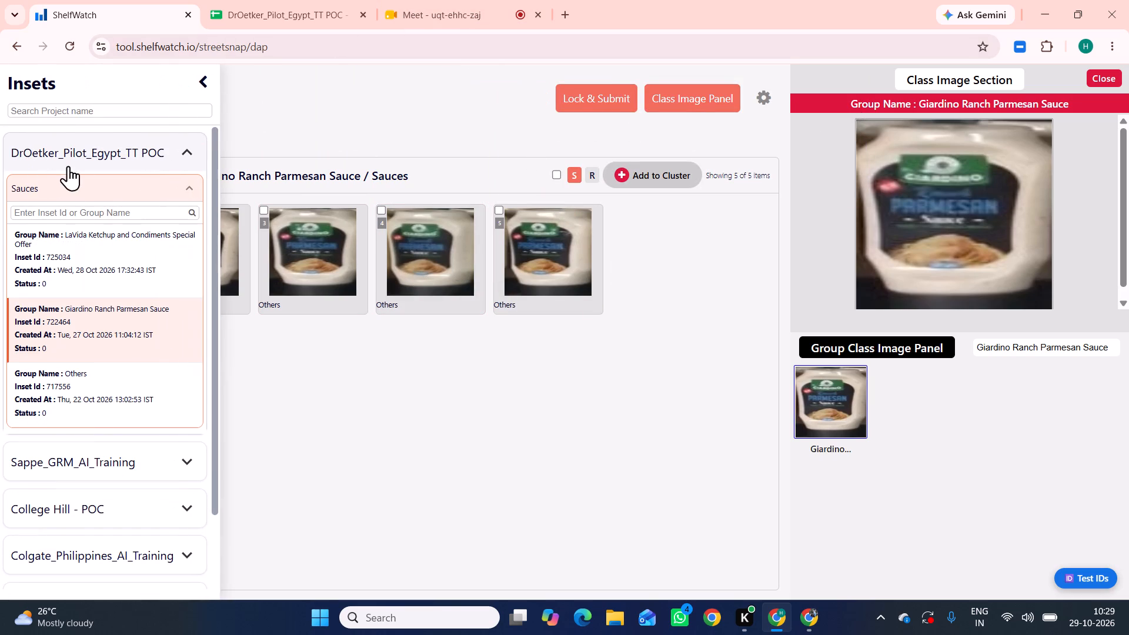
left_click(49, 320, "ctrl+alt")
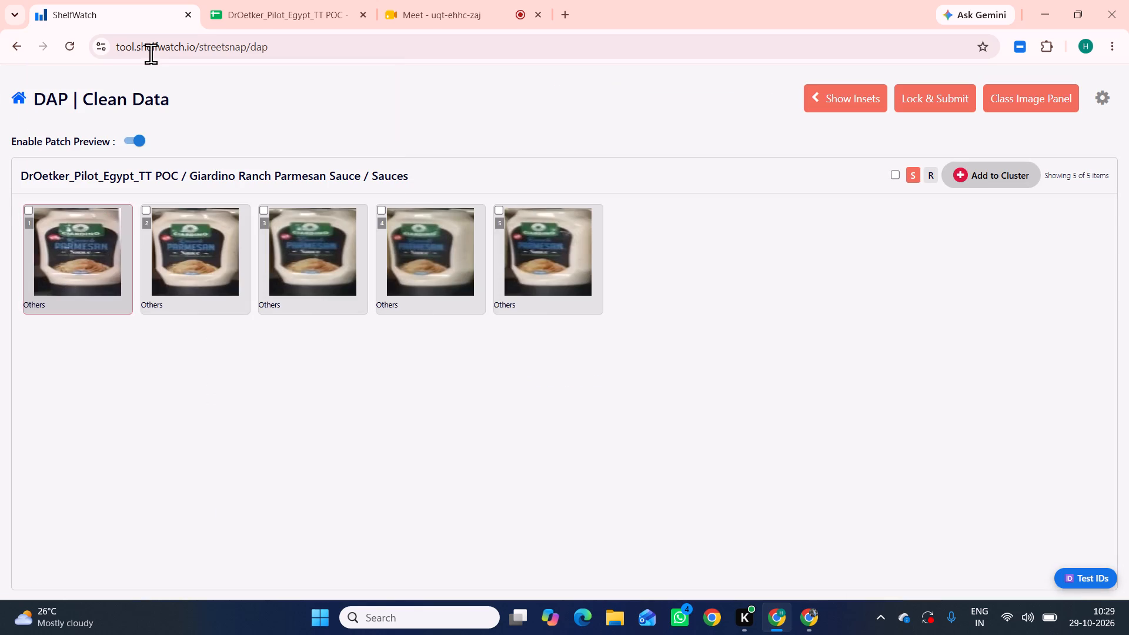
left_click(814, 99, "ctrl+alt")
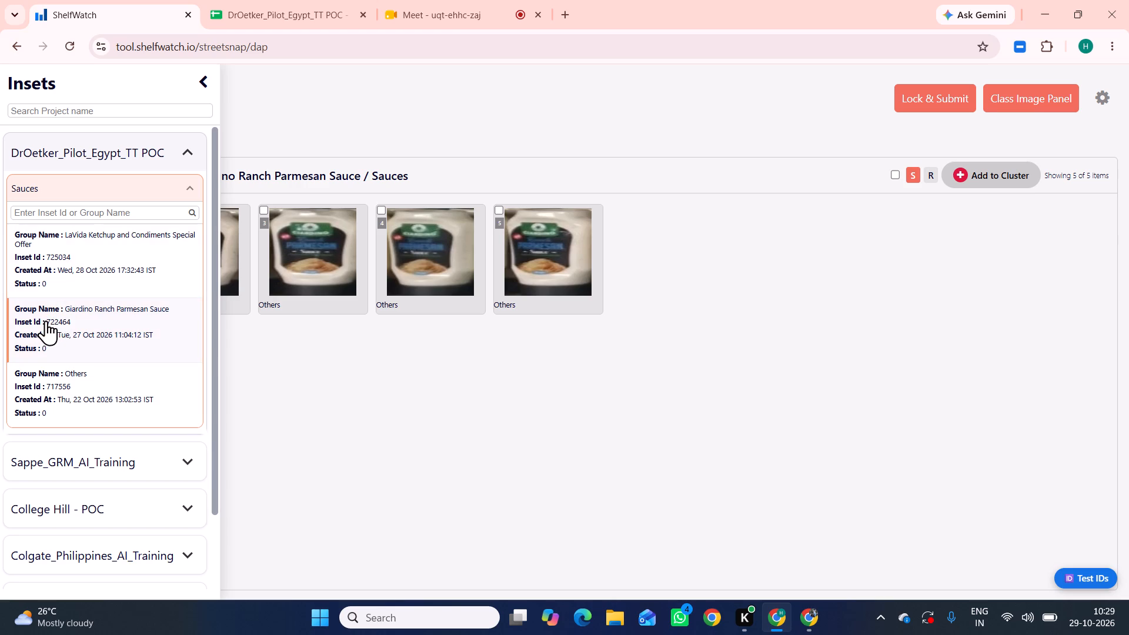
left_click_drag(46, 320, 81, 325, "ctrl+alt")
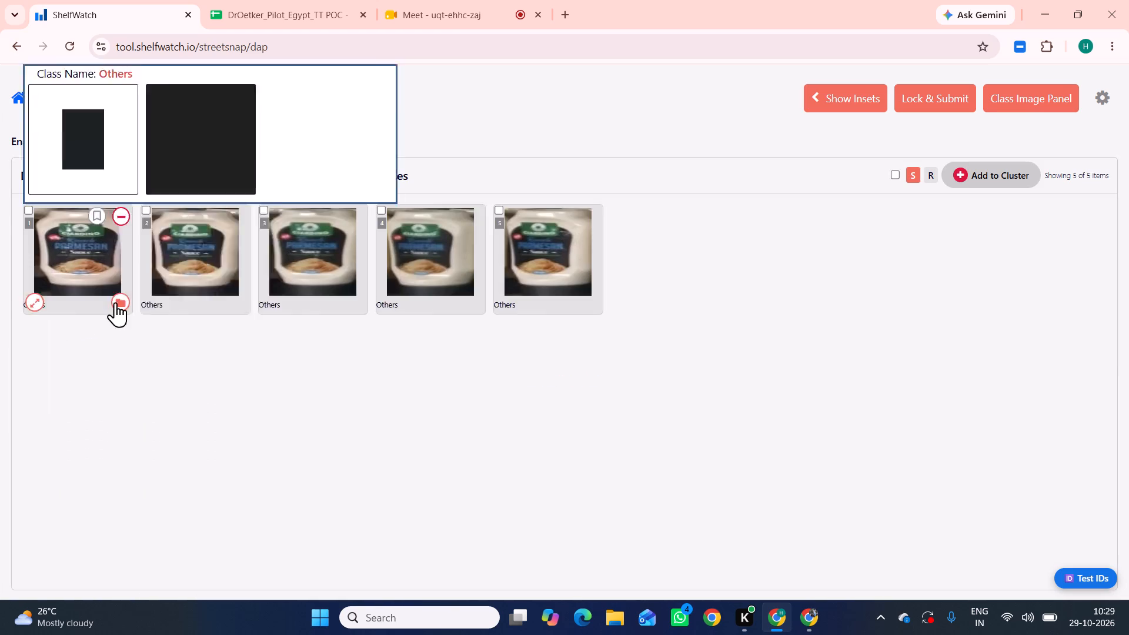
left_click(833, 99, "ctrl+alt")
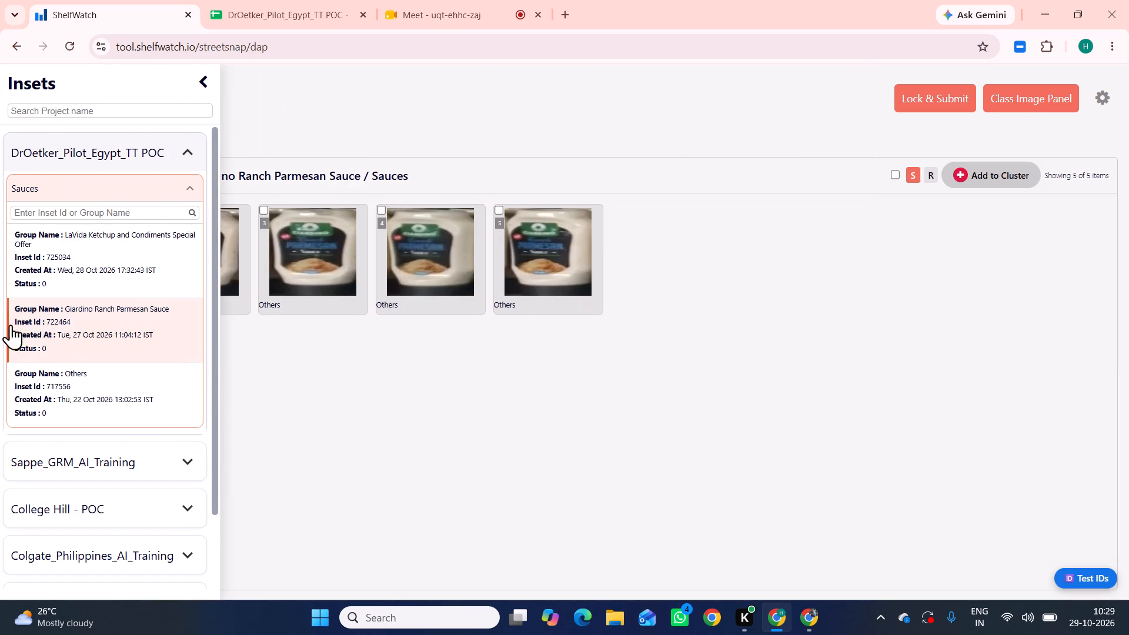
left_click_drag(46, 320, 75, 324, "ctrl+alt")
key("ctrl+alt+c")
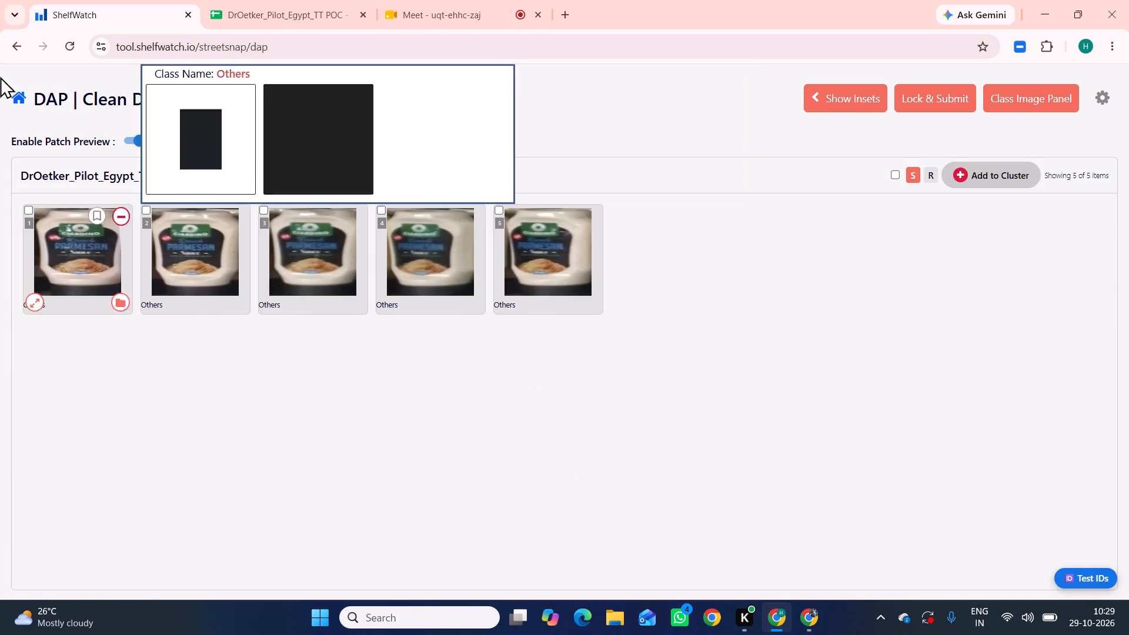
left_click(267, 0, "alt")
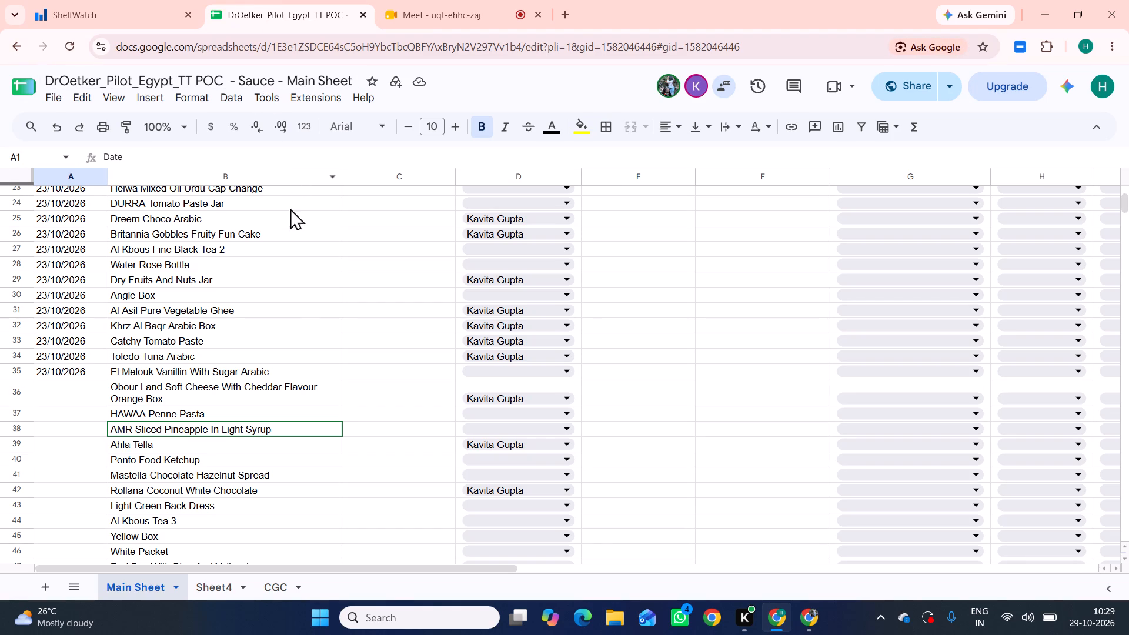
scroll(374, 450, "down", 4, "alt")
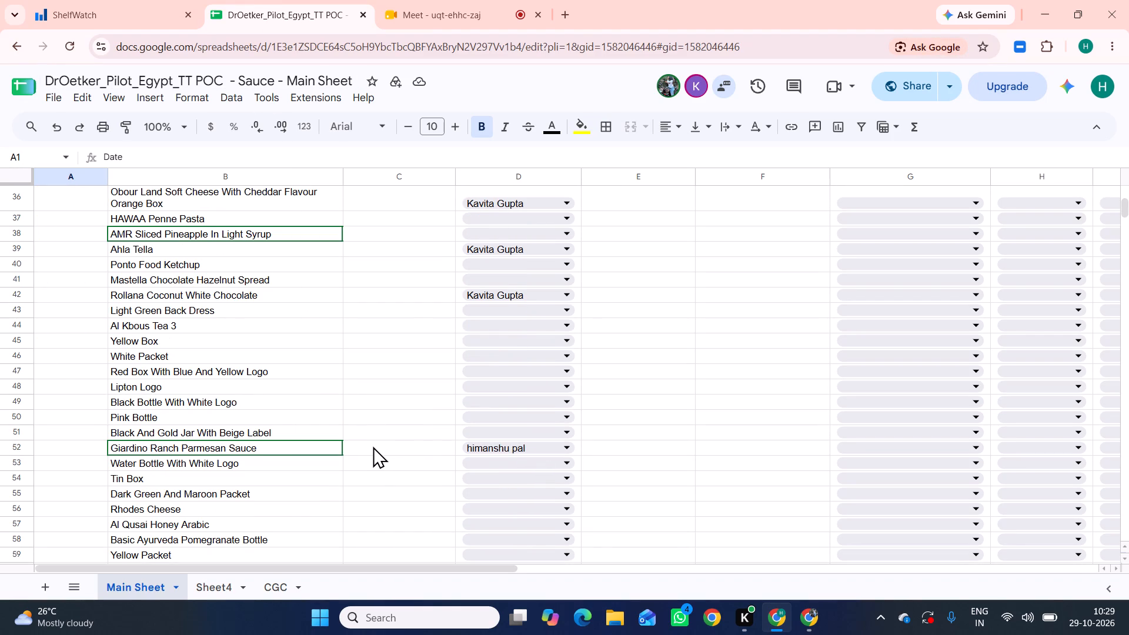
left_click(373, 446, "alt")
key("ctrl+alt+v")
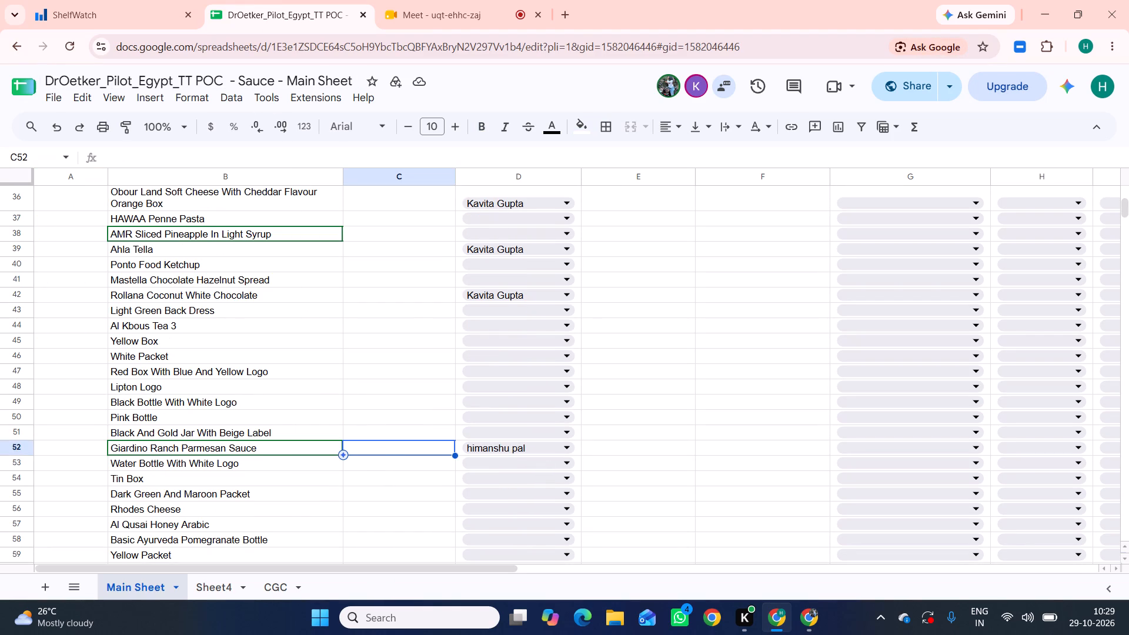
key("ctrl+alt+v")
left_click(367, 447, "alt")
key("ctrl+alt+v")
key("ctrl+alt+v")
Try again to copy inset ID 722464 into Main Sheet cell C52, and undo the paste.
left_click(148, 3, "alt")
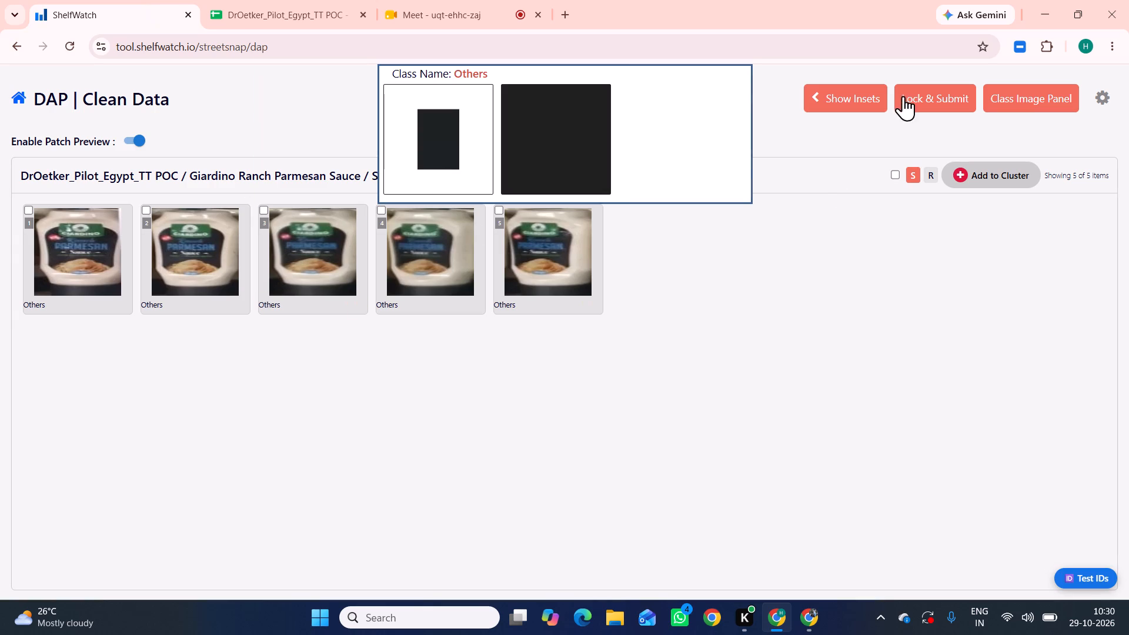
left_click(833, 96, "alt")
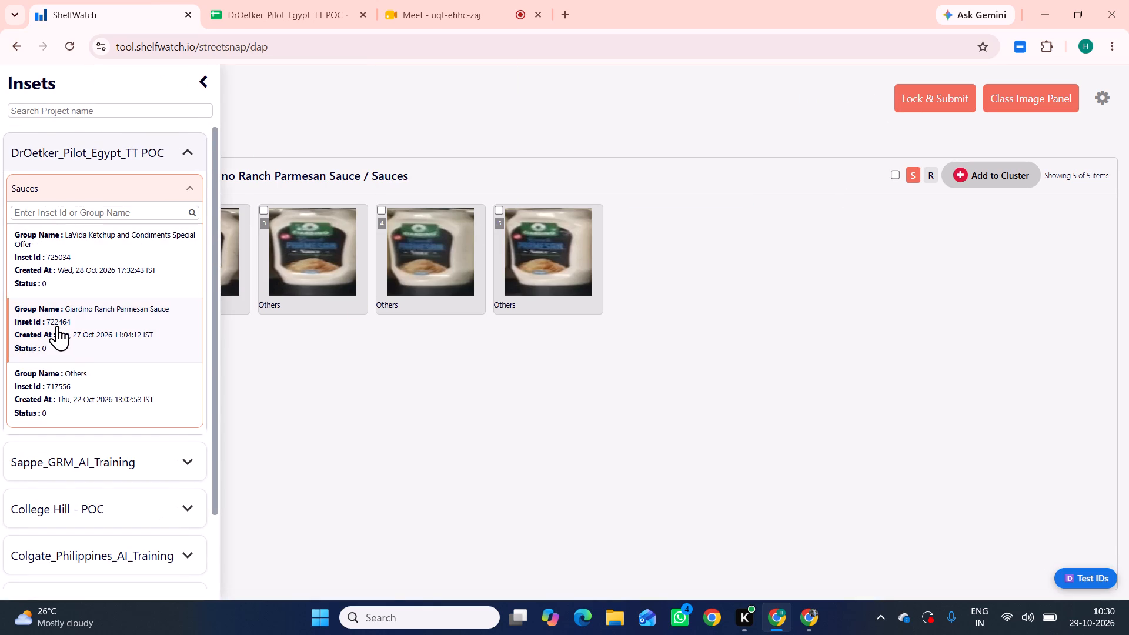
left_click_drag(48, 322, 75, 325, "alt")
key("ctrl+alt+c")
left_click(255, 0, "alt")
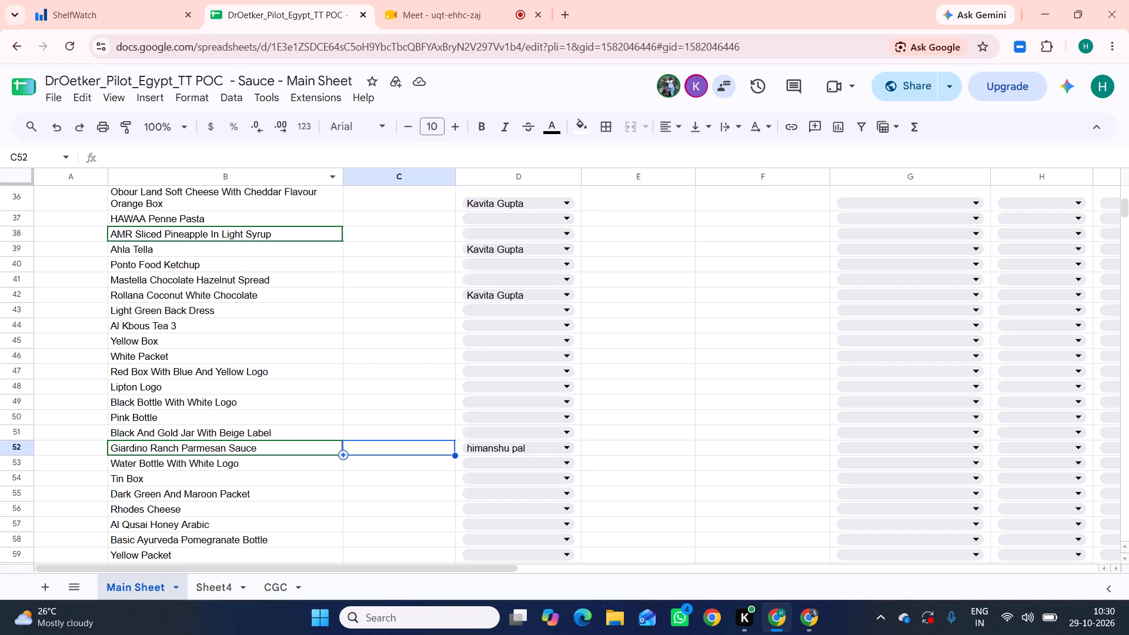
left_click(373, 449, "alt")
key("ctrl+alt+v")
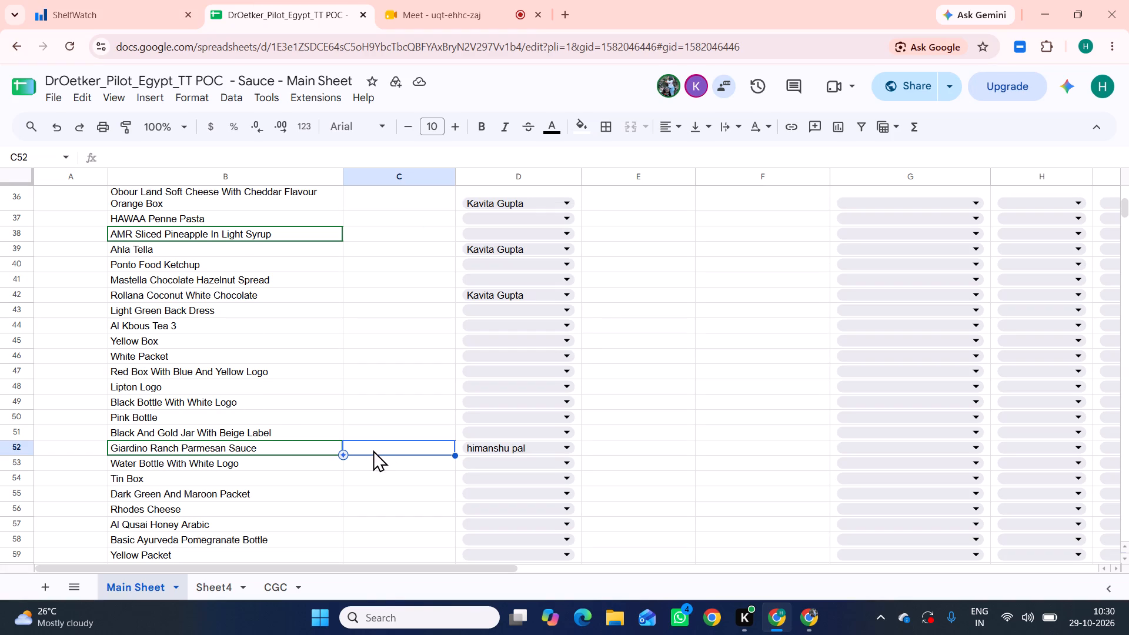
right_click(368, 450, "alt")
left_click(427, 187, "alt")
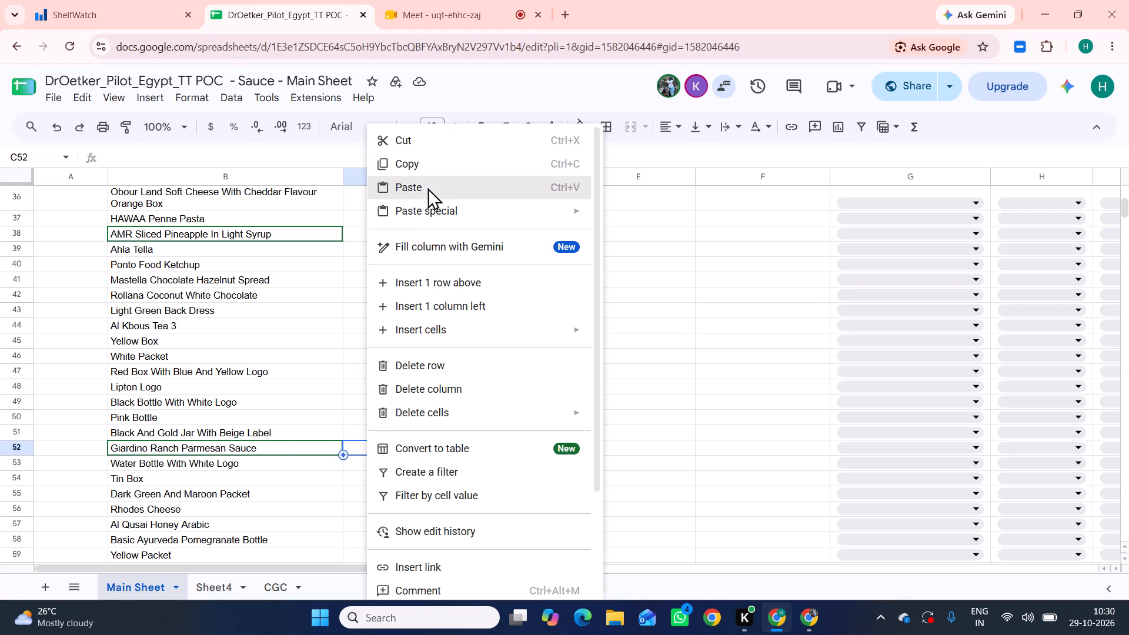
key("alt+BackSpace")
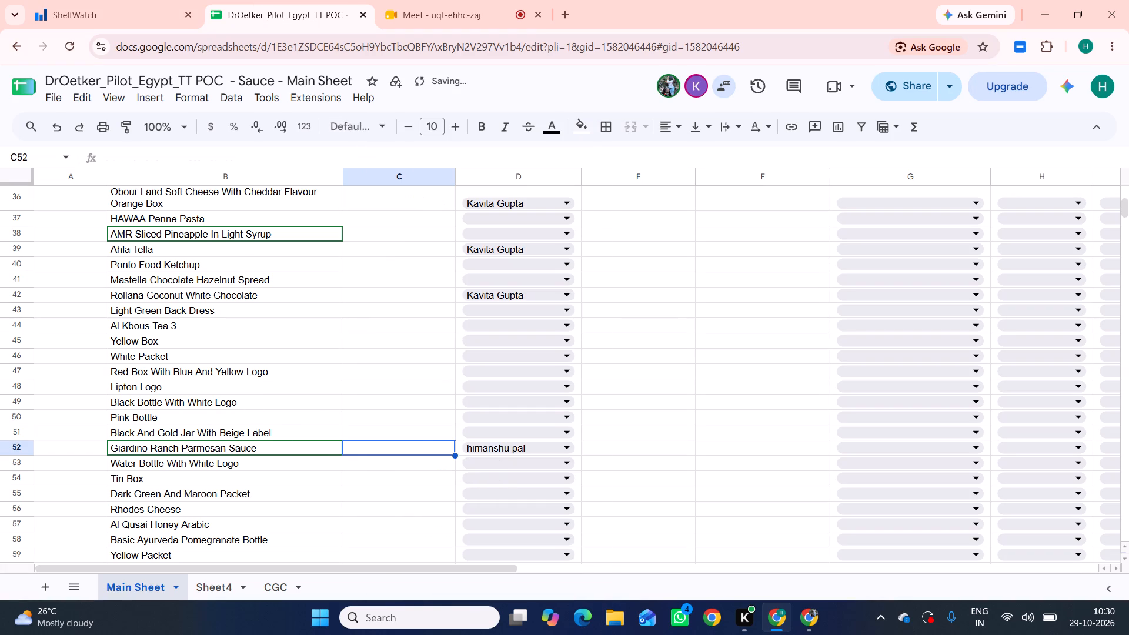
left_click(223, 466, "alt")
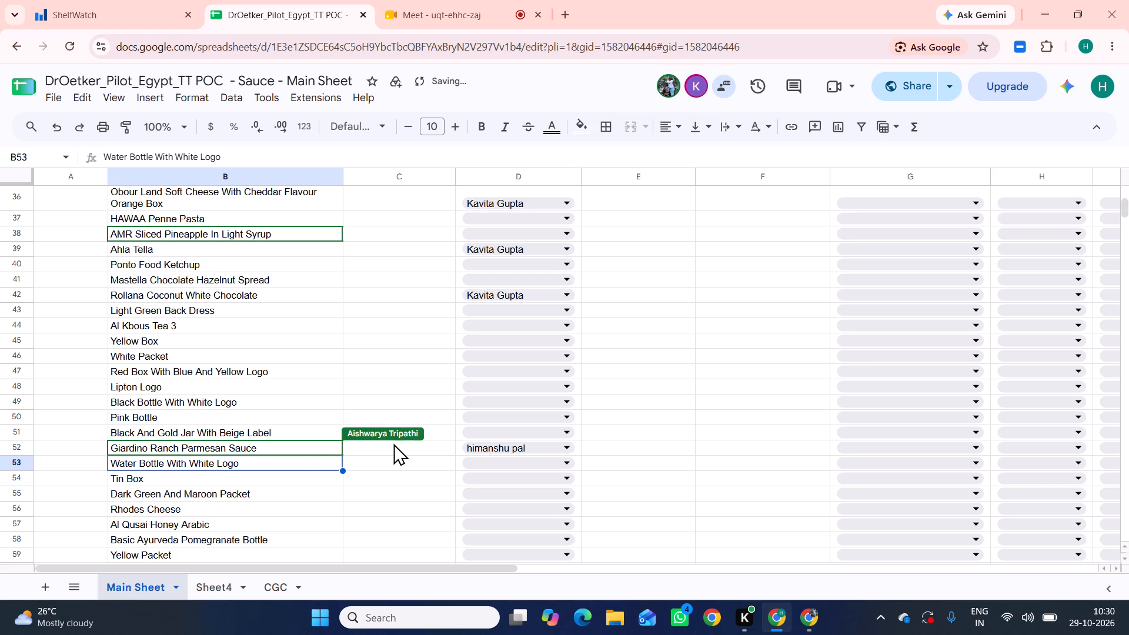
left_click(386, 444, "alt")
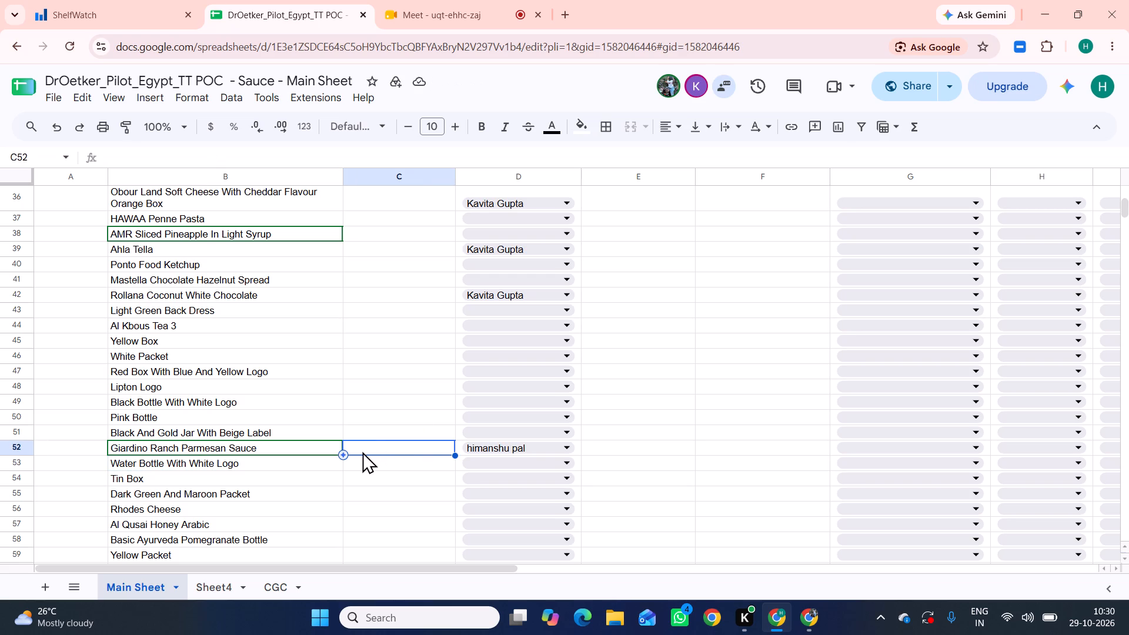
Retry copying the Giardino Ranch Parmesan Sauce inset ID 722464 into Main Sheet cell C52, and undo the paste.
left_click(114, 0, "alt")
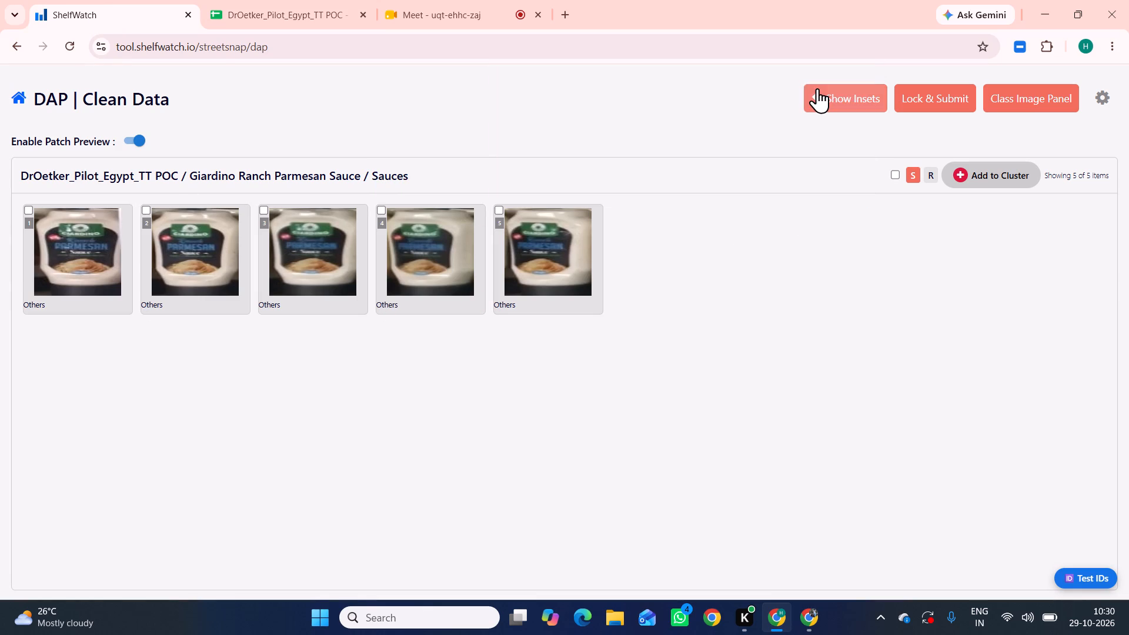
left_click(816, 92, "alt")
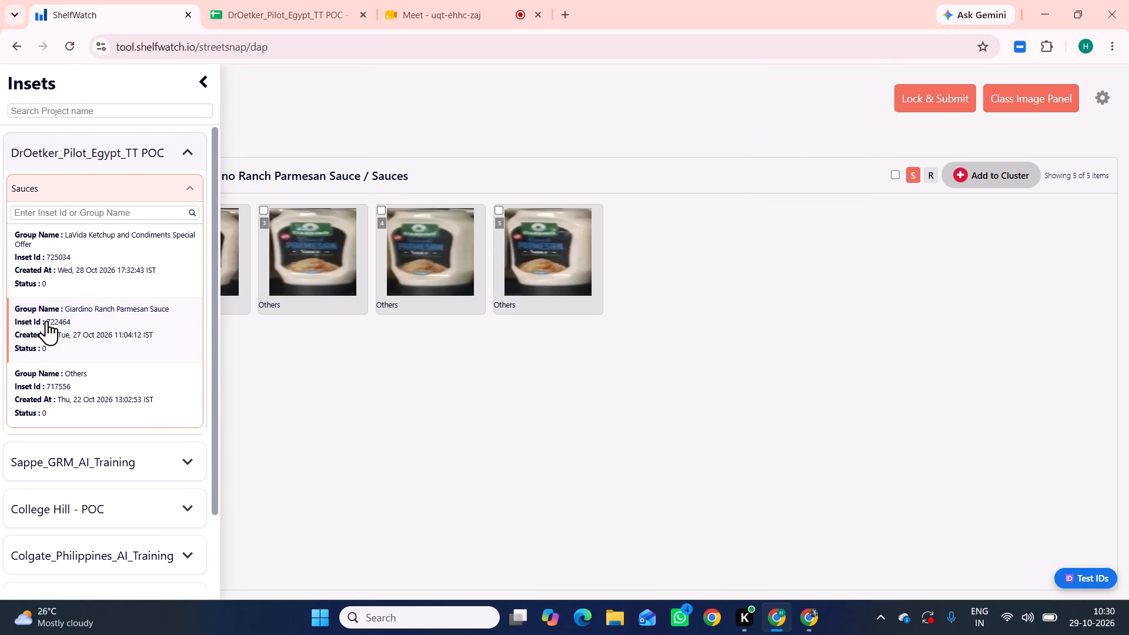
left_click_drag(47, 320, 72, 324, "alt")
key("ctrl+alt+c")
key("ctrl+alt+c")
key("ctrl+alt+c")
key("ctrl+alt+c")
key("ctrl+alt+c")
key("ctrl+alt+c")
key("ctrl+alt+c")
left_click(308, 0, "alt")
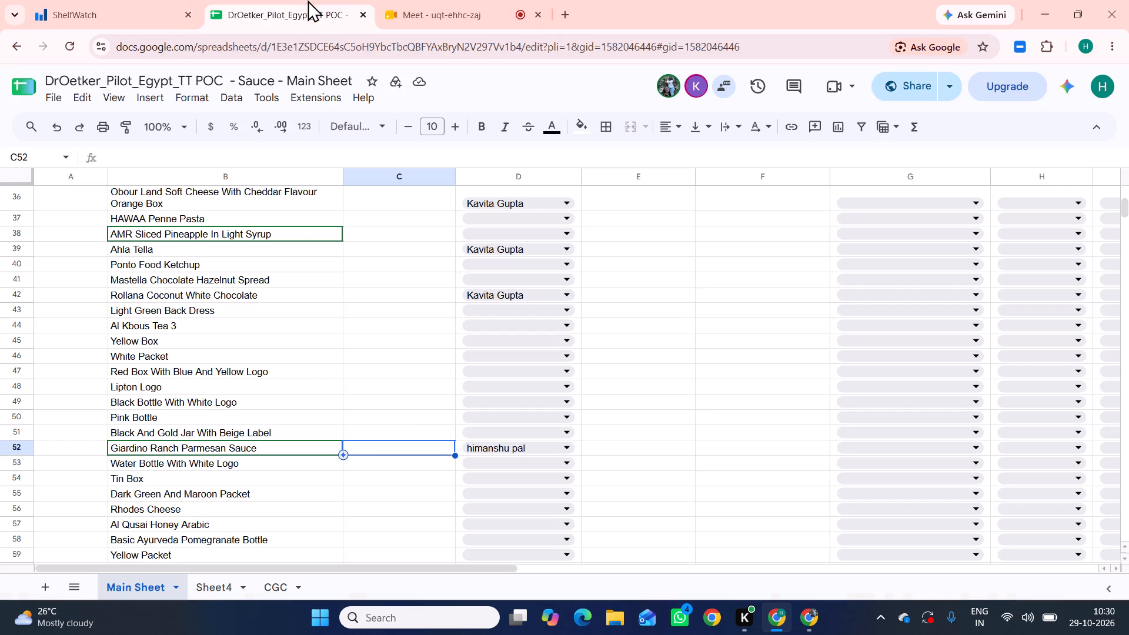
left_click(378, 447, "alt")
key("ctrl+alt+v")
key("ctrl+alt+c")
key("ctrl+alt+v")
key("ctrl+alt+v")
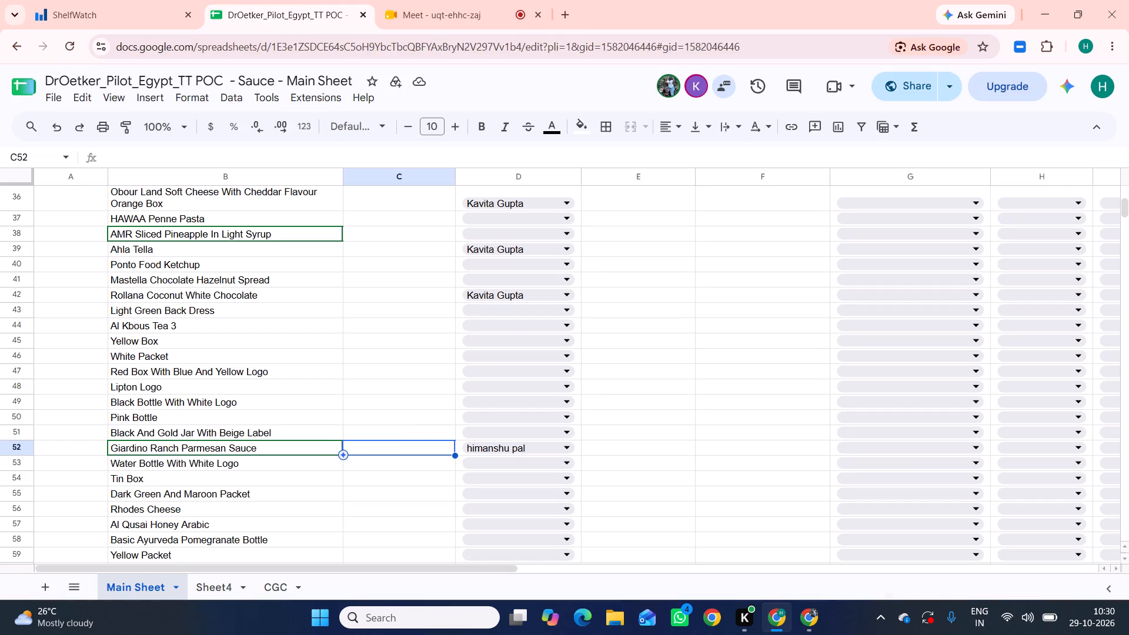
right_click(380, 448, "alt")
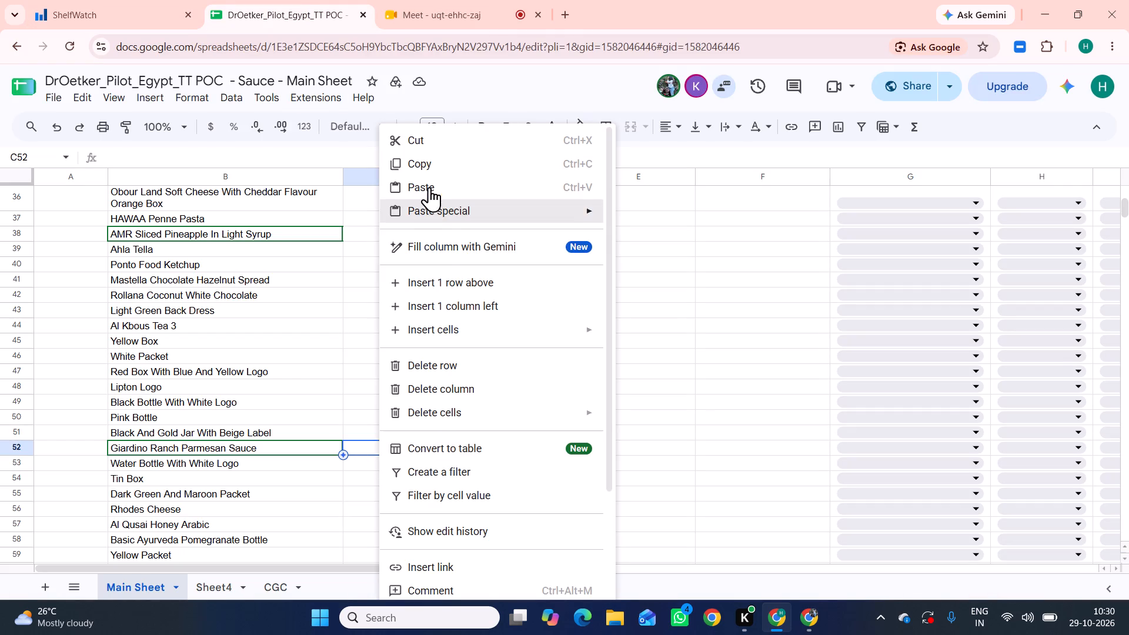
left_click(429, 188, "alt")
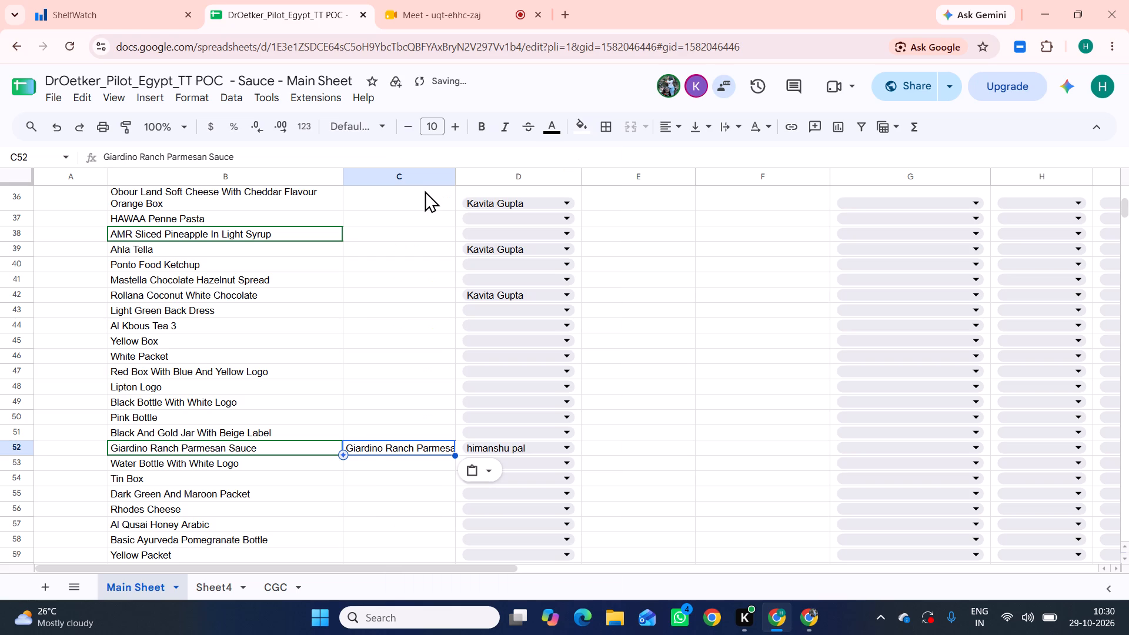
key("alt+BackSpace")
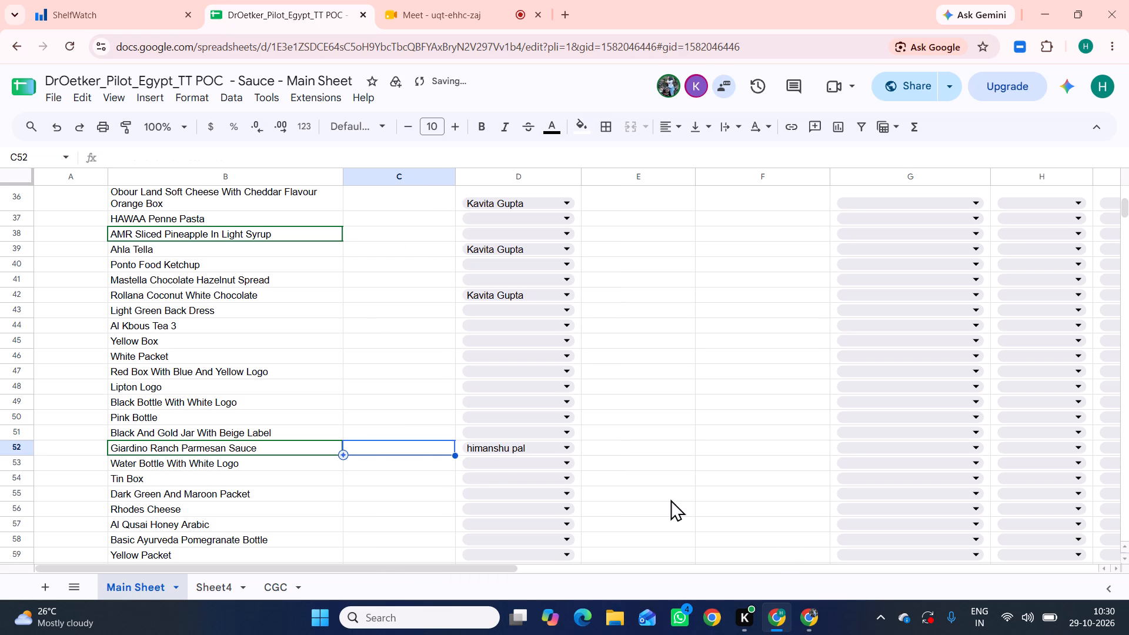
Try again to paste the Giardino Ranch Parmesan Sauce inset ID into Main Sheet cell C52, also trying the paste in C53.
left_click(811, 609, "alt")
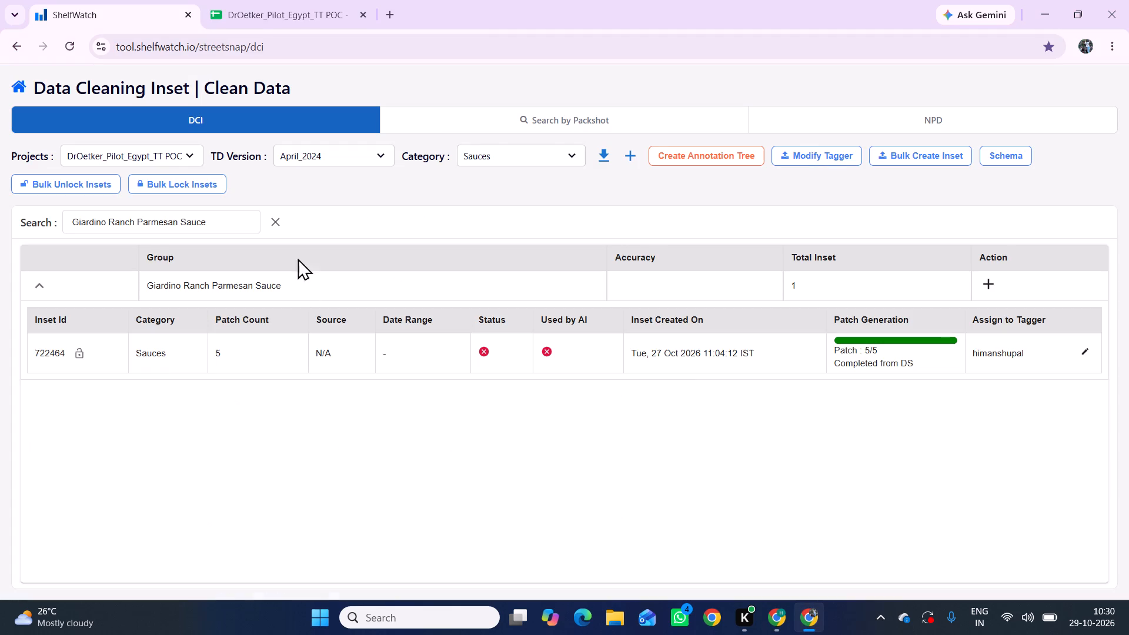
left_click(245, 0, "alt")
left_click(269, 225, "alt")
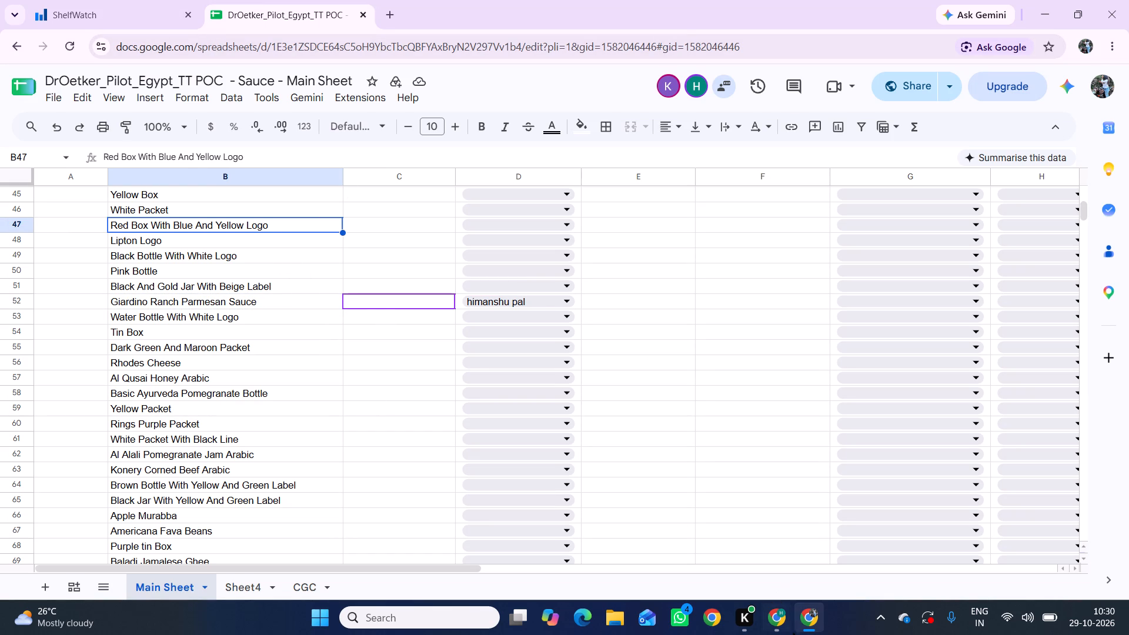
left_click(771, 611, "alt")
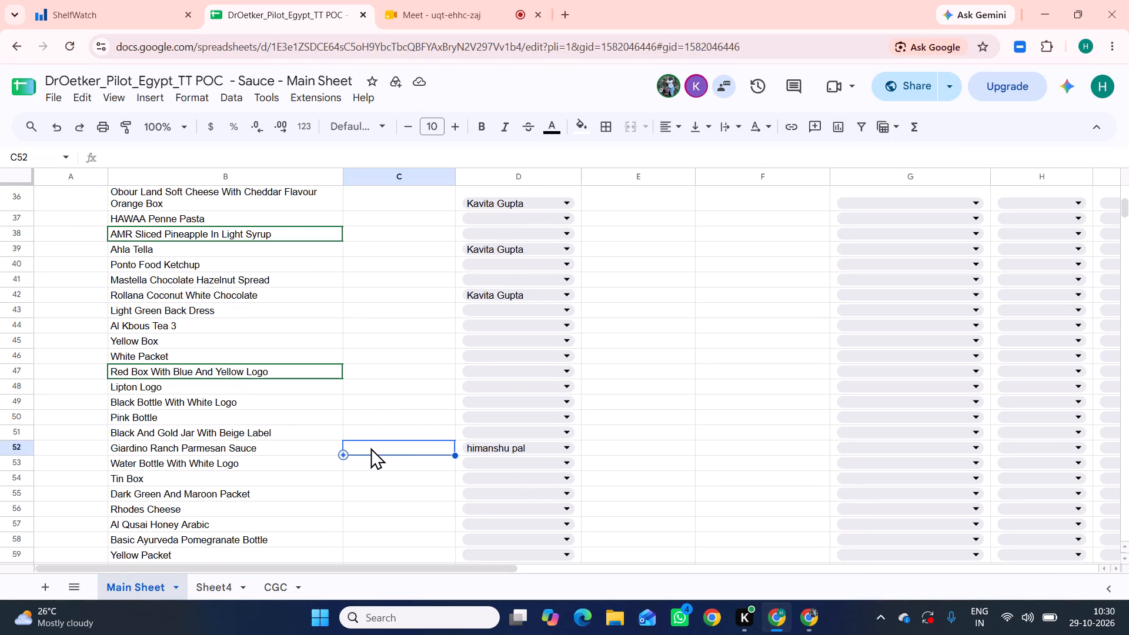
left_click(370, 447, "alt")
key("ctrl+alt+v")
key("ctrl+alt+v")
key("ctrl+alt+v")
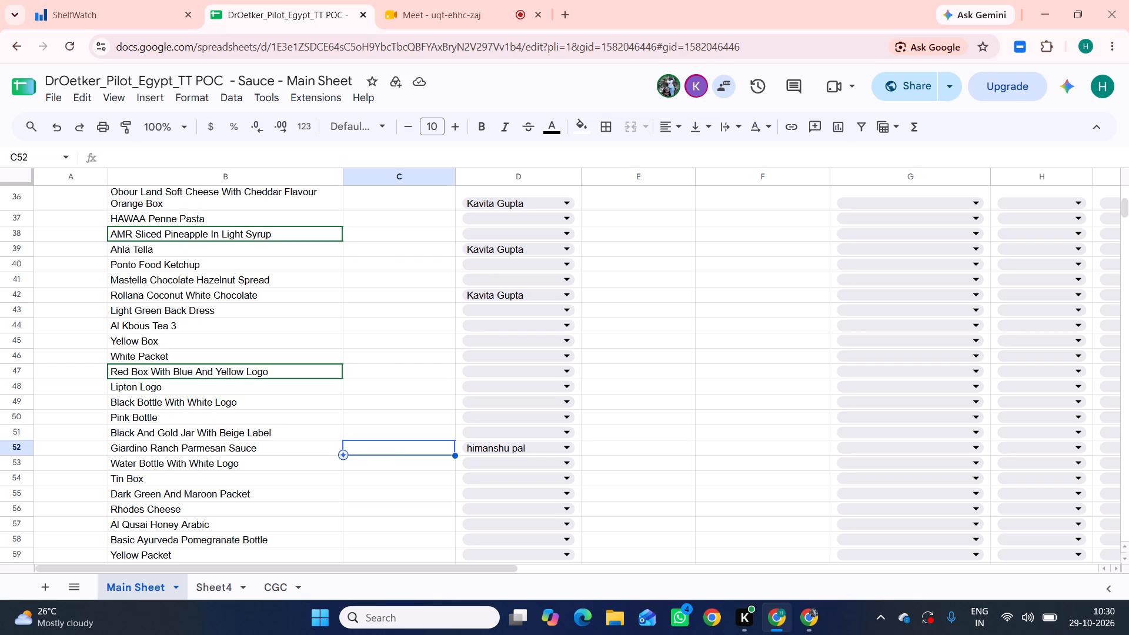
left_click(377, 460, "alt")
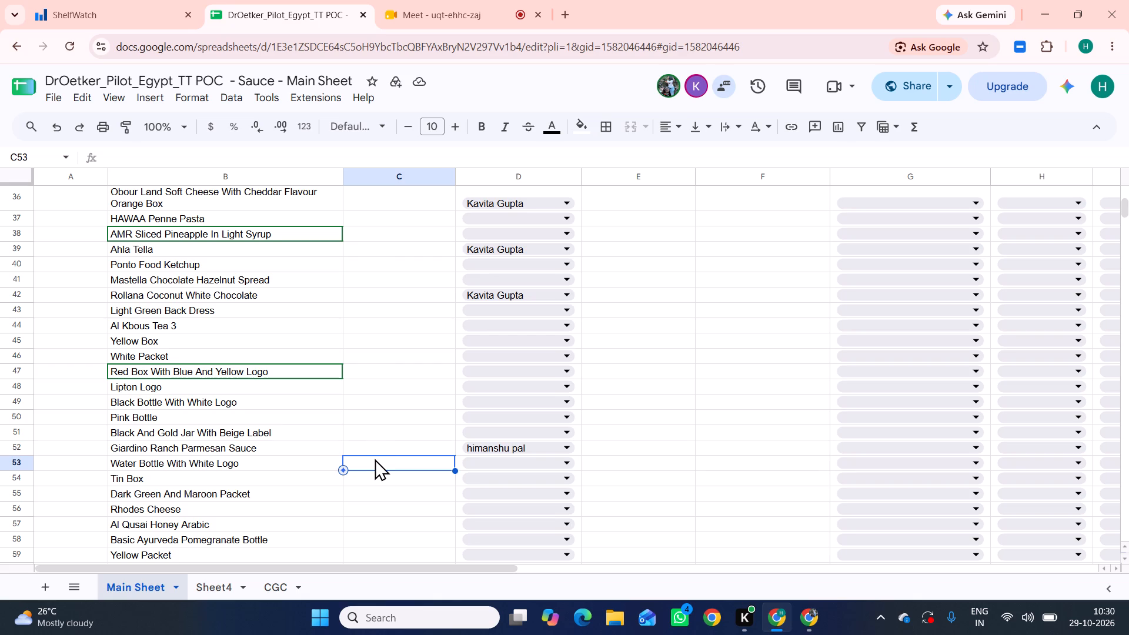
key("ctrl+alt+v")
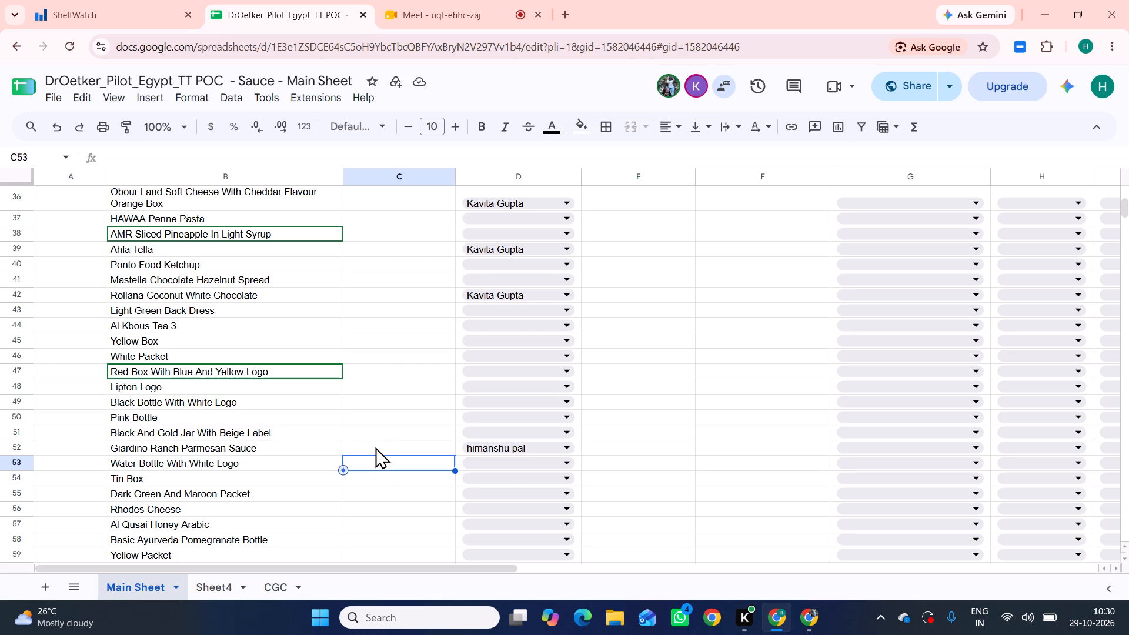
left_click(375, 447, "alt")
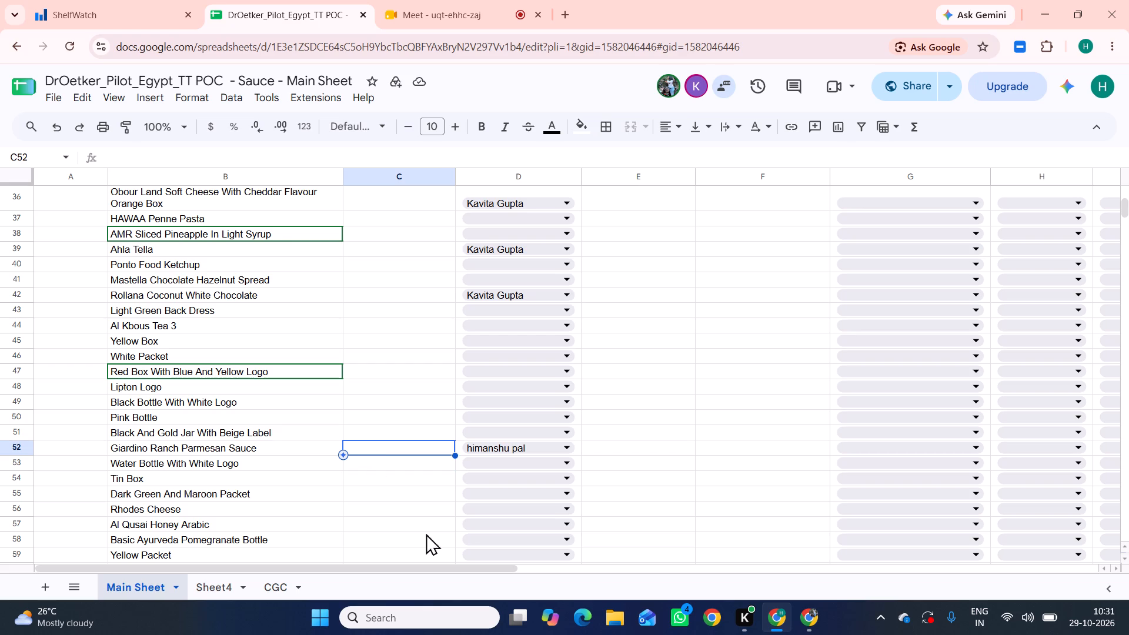
Check the Giardino Ranch Parmesan Sauce inset ID in the ShelfWatch Sauces insets list.
left_click(813, 614, "alt")
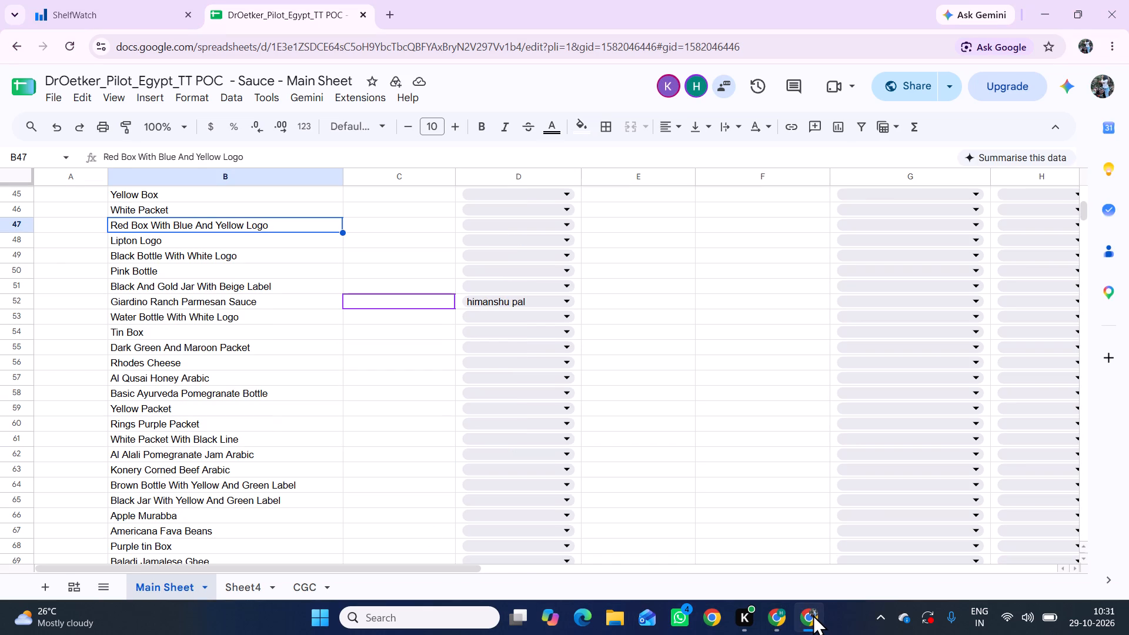
left_click(773, 619, "alt")
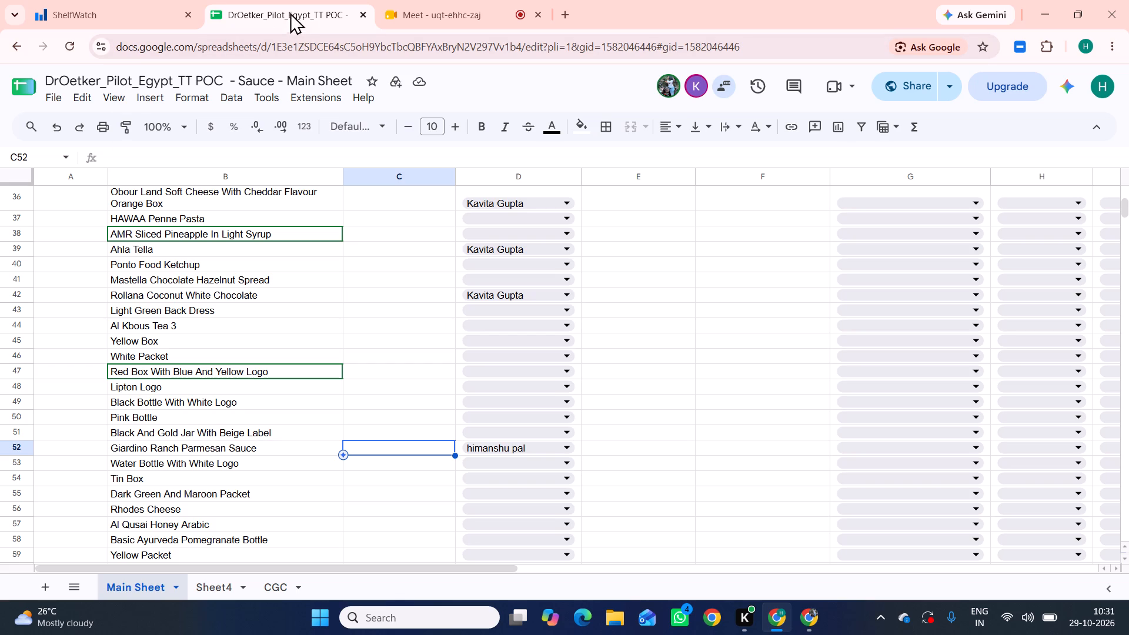
left_click(88, 0, "alt")
left_click(814, 89, "alt")
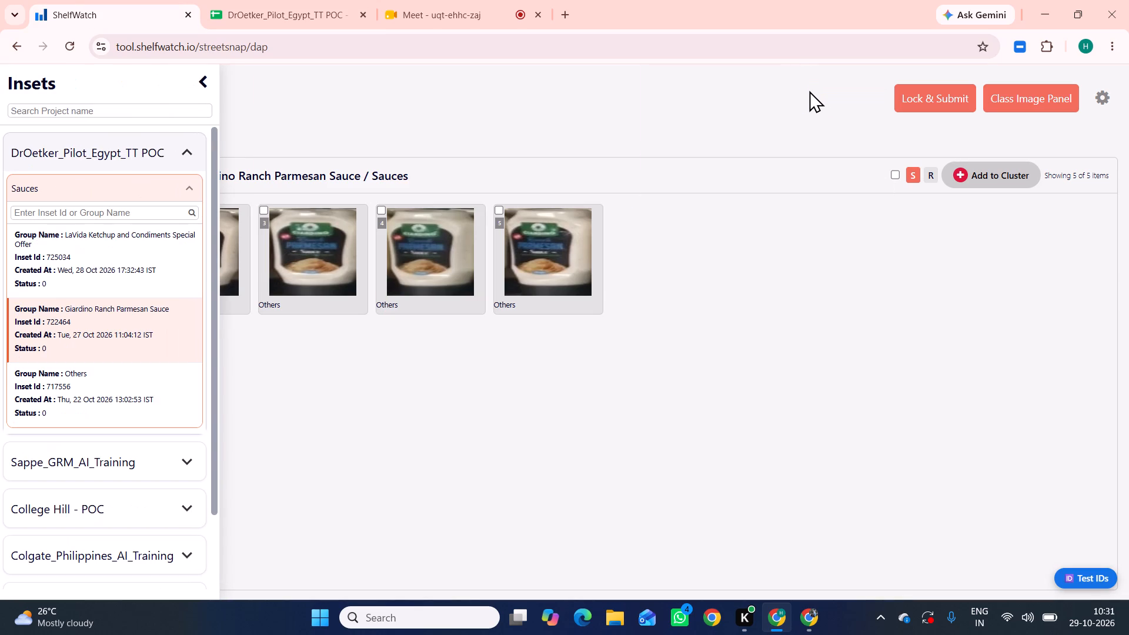
scroll(59, 337, "up", 4, "alt")
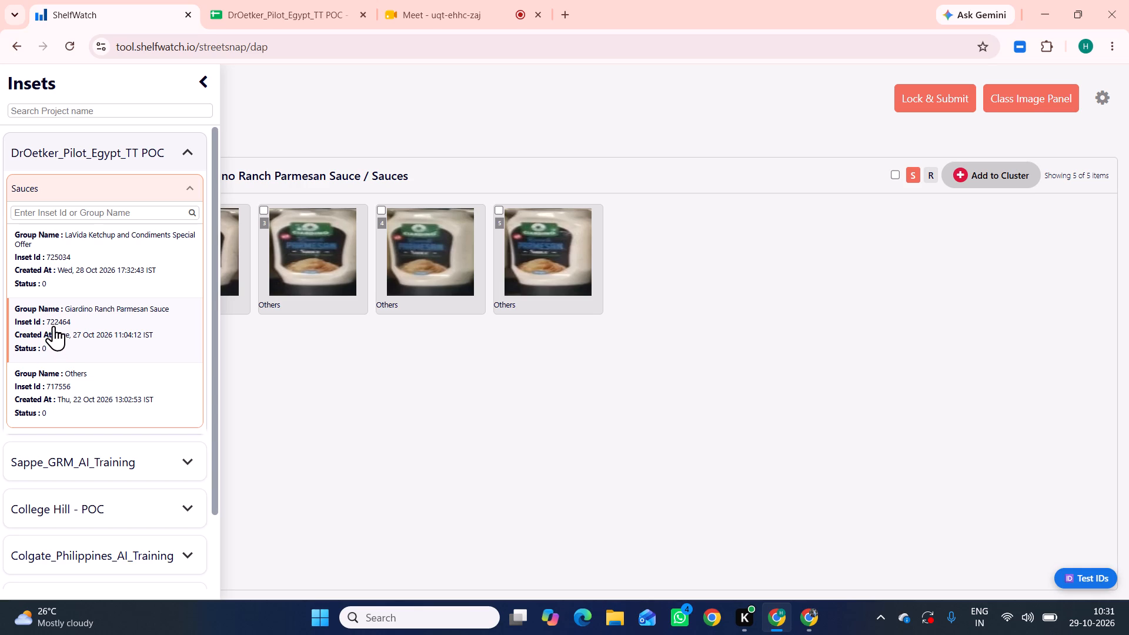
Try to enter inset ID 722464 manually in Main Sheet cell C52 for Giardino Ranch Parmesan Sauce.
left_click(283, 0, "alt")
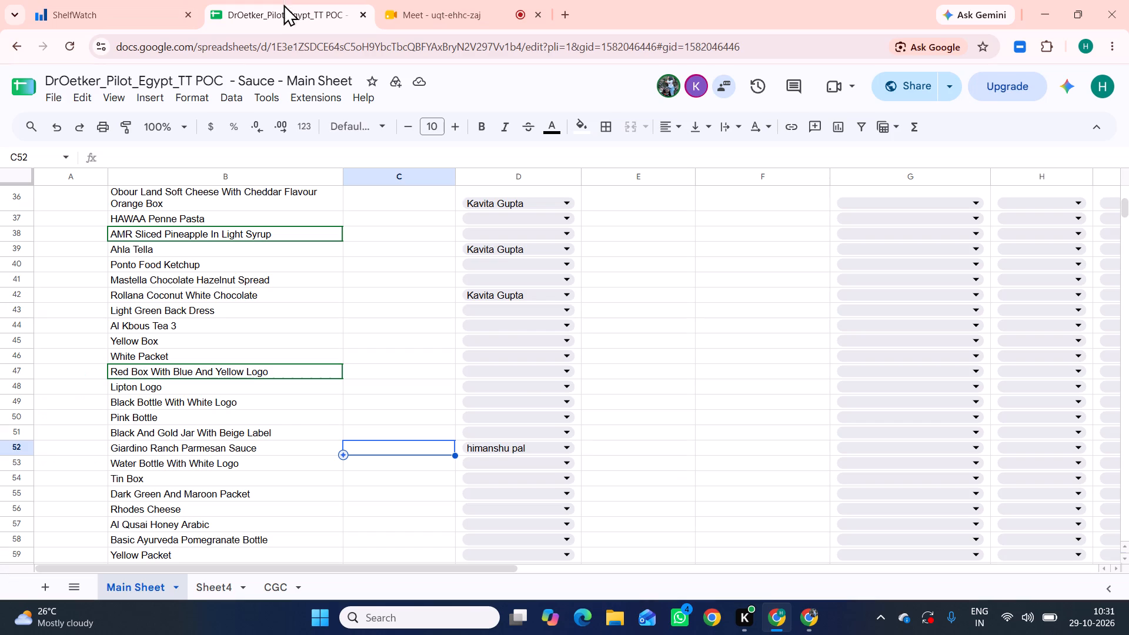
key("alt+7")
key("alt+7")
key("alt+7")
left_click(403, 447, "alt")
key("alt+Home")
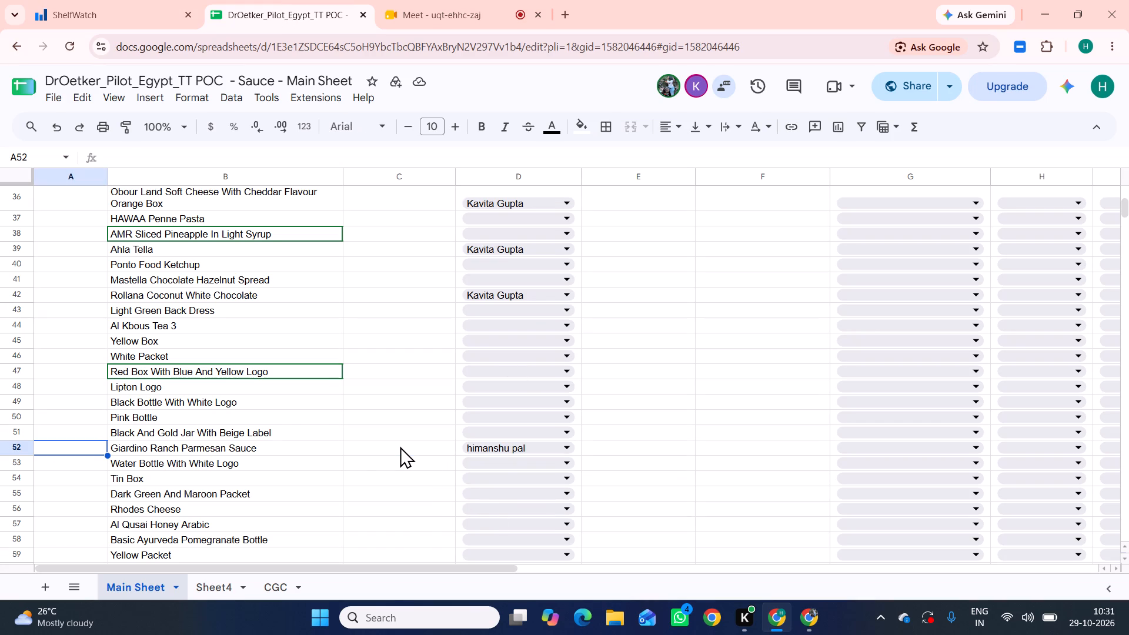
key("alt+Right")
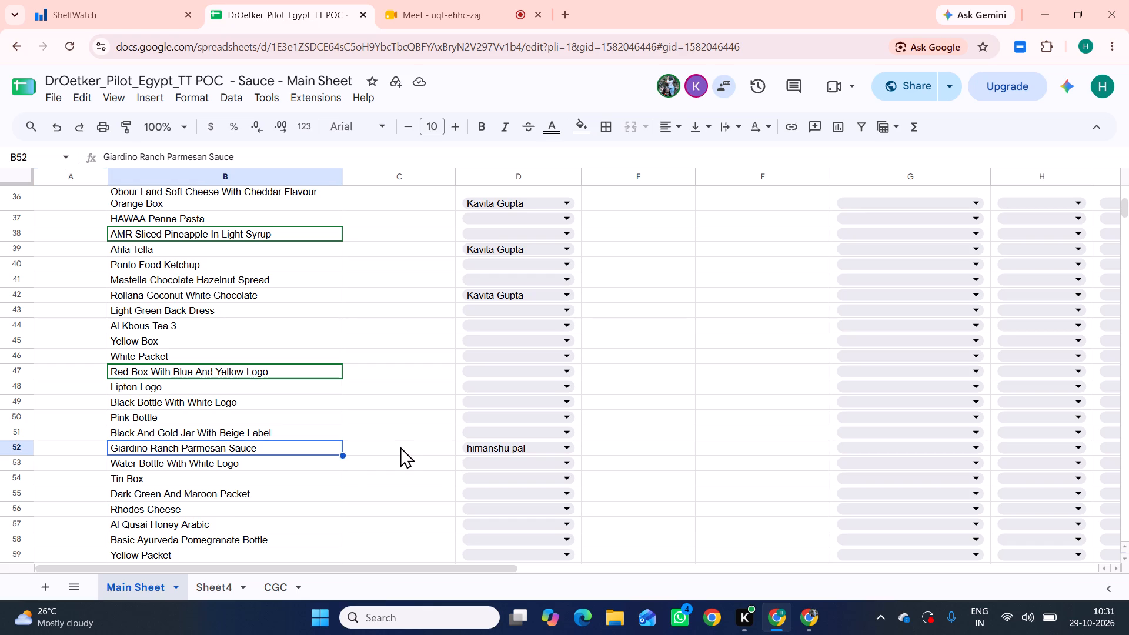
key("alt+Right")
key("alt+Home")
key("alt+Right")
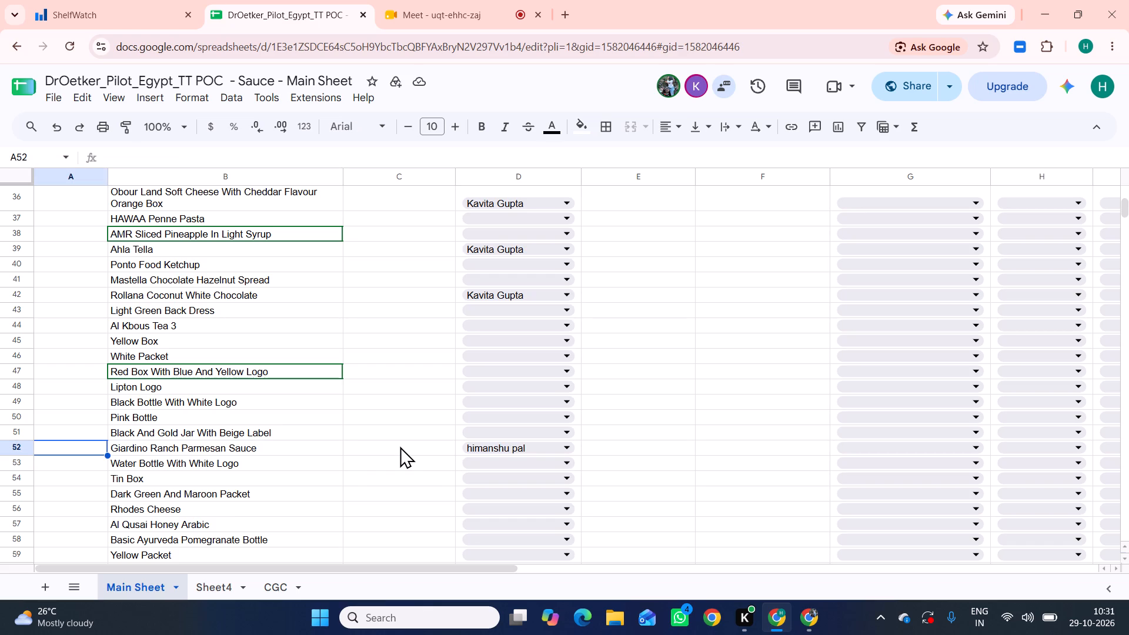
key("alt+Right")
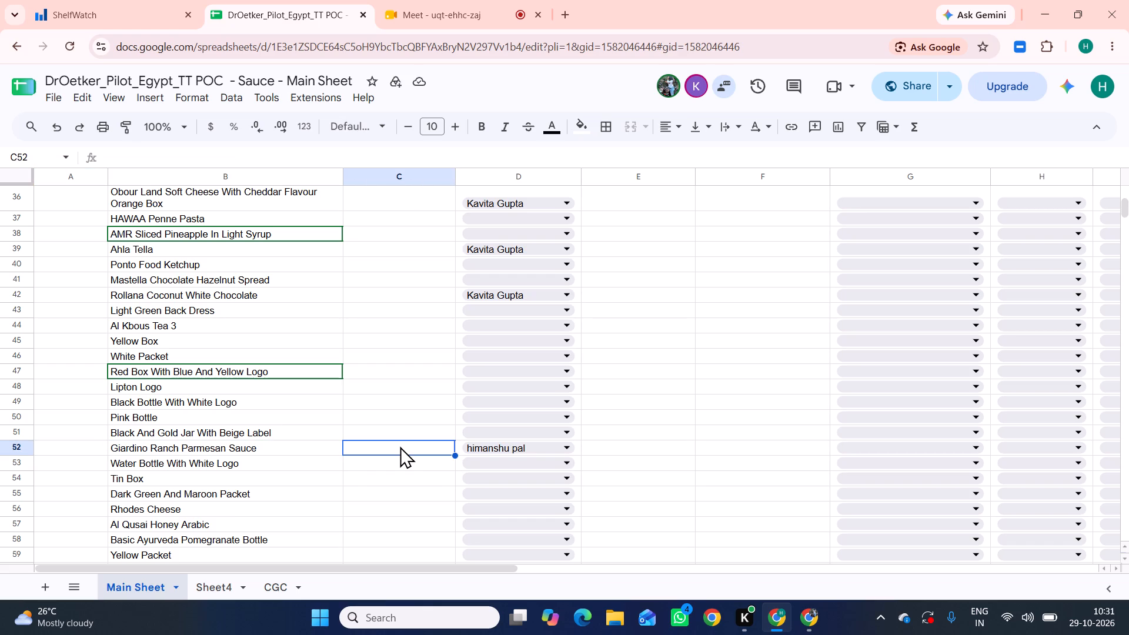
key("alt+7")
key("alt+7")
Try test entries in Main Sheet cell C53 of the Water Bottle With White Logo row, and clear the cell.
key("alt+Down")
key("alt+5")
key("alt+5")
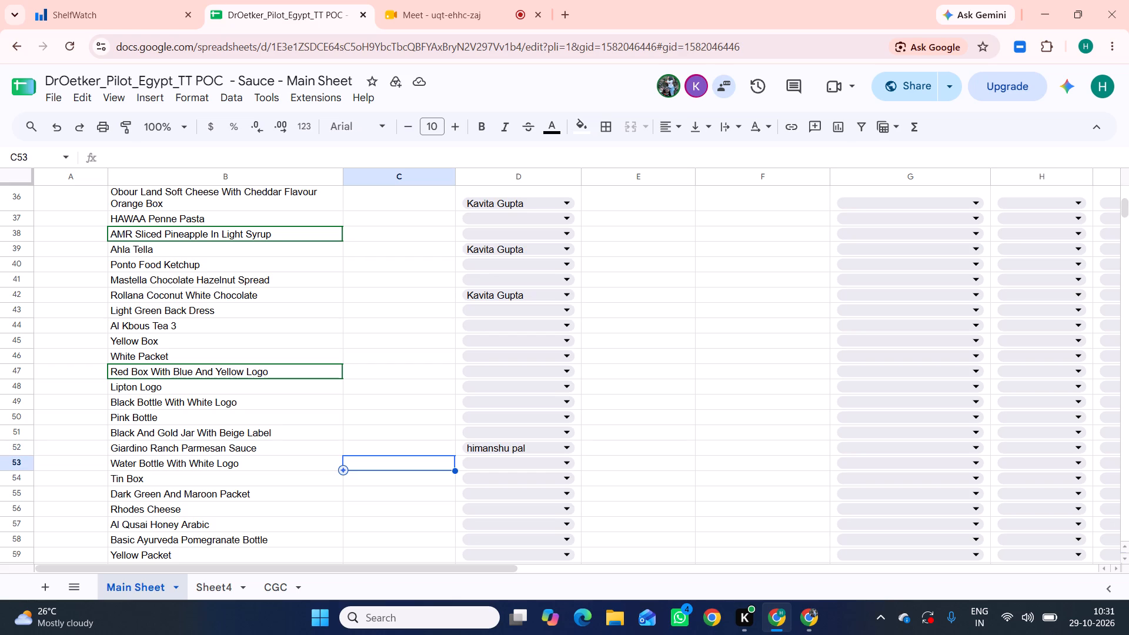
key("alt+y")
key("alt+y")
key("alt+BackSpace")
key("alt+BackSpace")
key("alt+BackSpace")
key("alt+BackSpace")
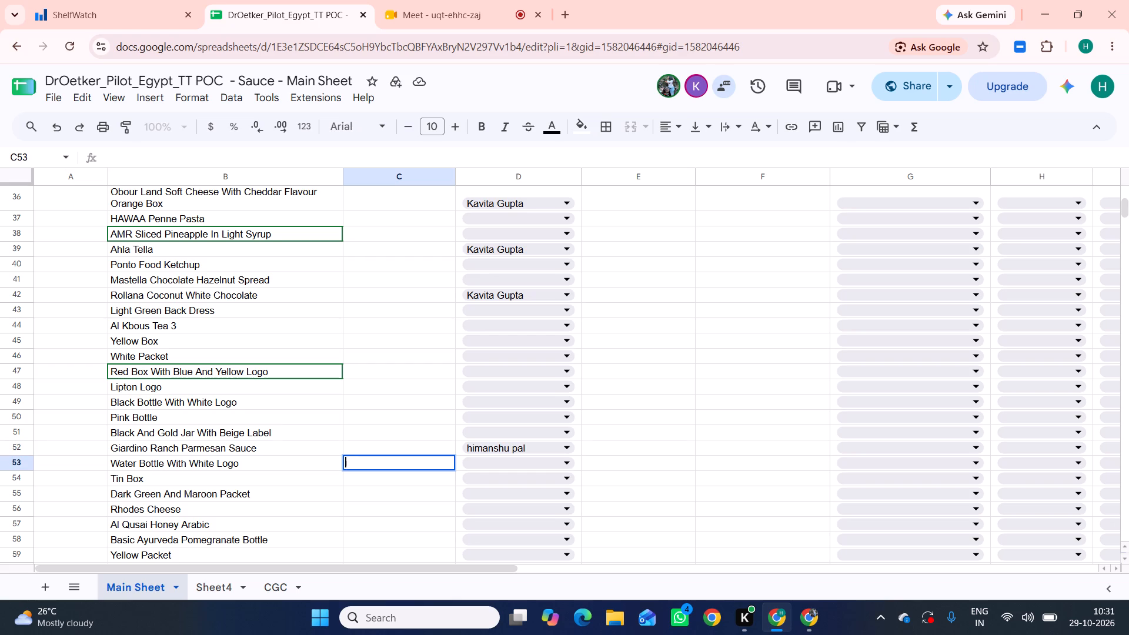
Examine the Inset ID Created entries in the first rows of the Main Sheet.
scroll(476, 325, "up", 6, "alt")
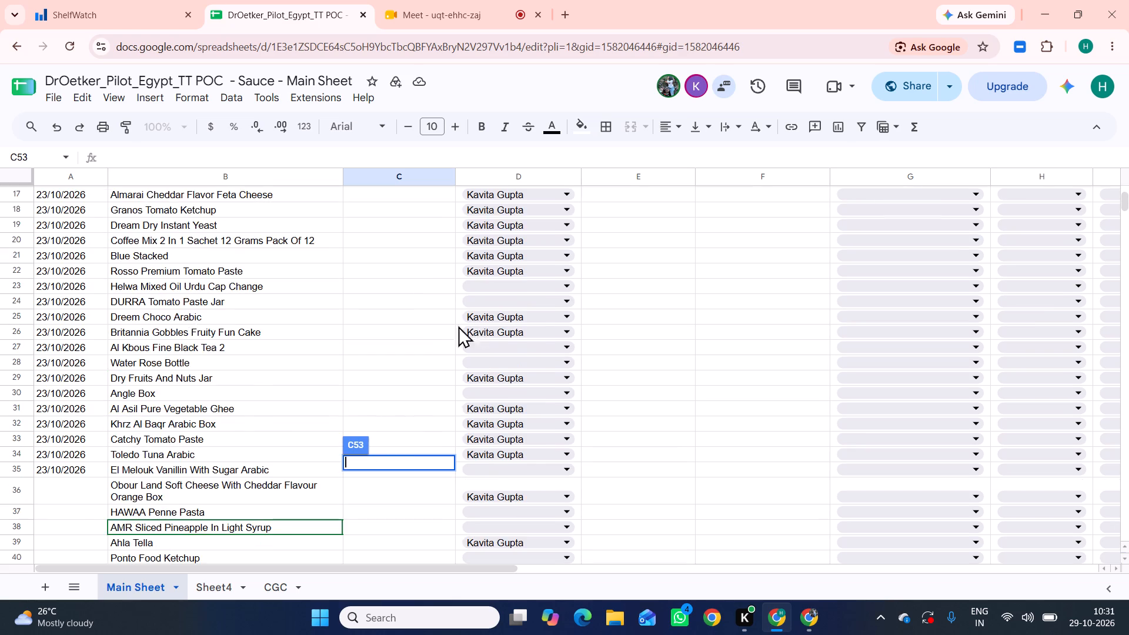
scroll(433, 326, "up", 9, "alt")
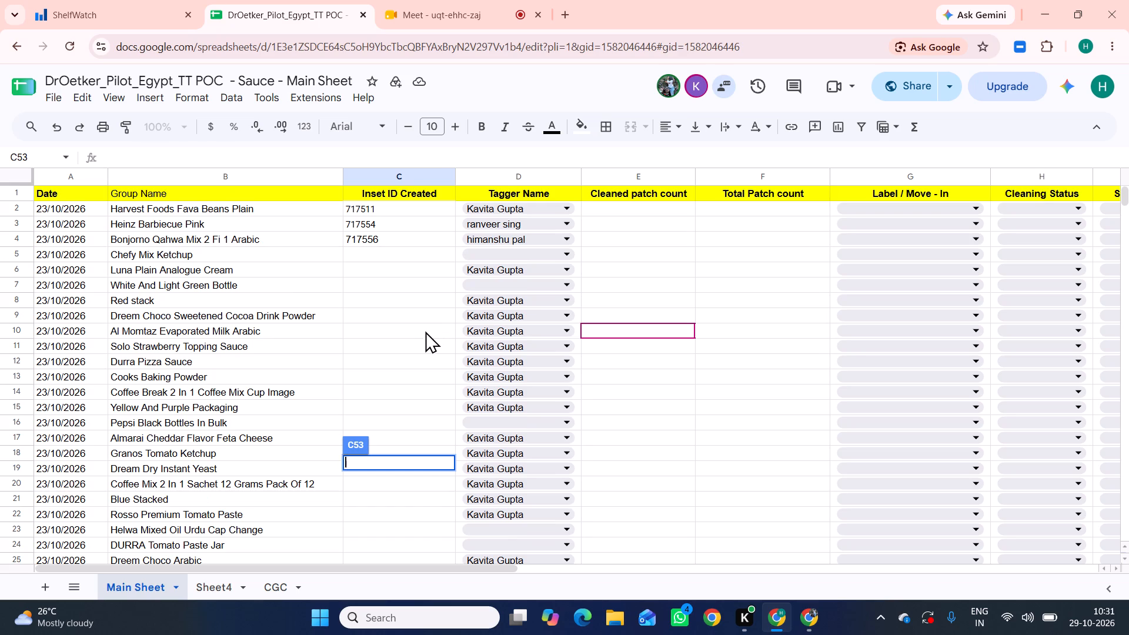
scroll(425, 332, "up", 5, "alt")
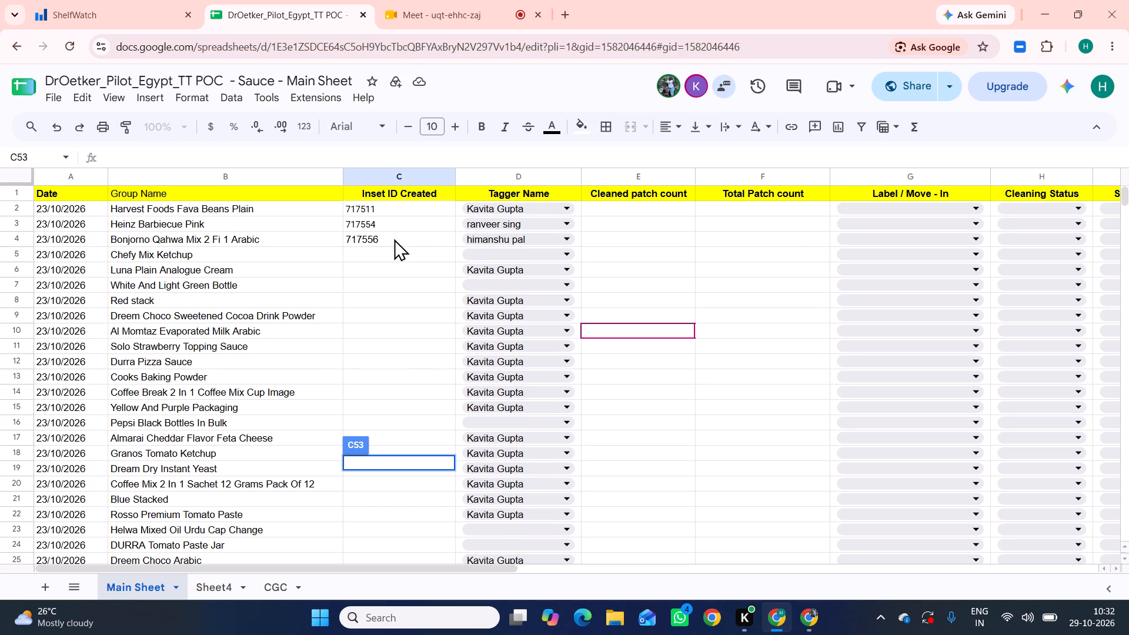
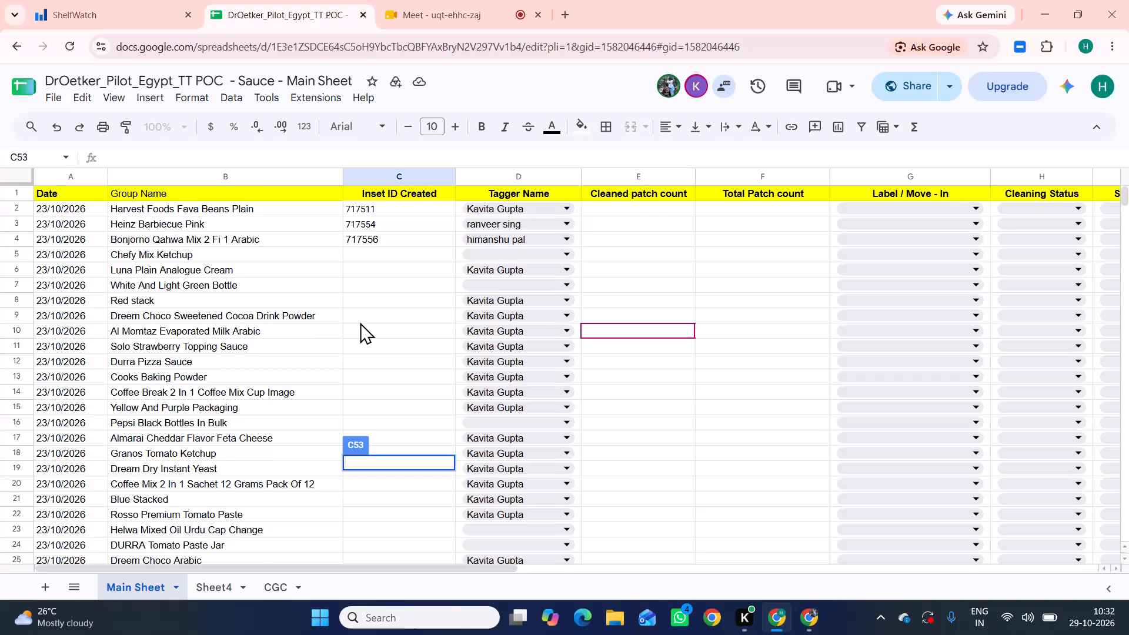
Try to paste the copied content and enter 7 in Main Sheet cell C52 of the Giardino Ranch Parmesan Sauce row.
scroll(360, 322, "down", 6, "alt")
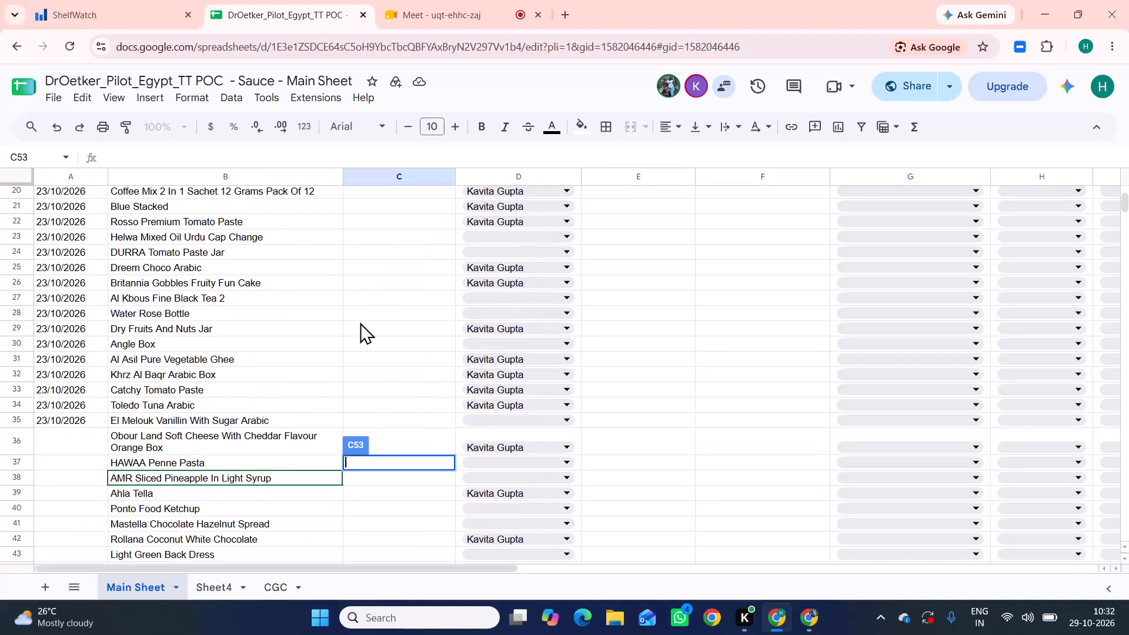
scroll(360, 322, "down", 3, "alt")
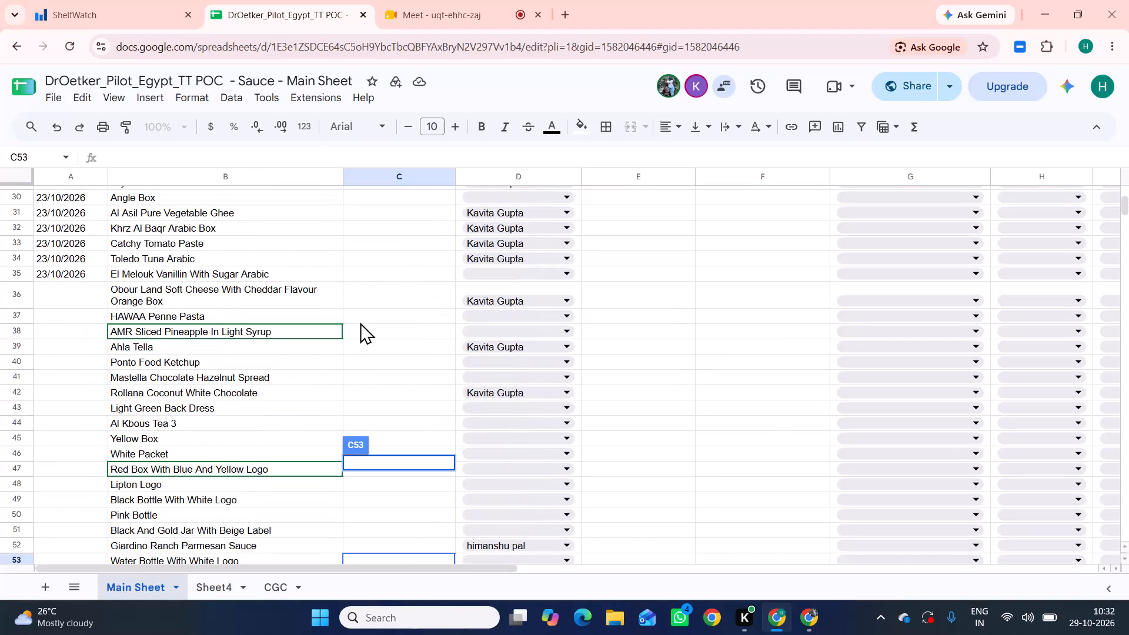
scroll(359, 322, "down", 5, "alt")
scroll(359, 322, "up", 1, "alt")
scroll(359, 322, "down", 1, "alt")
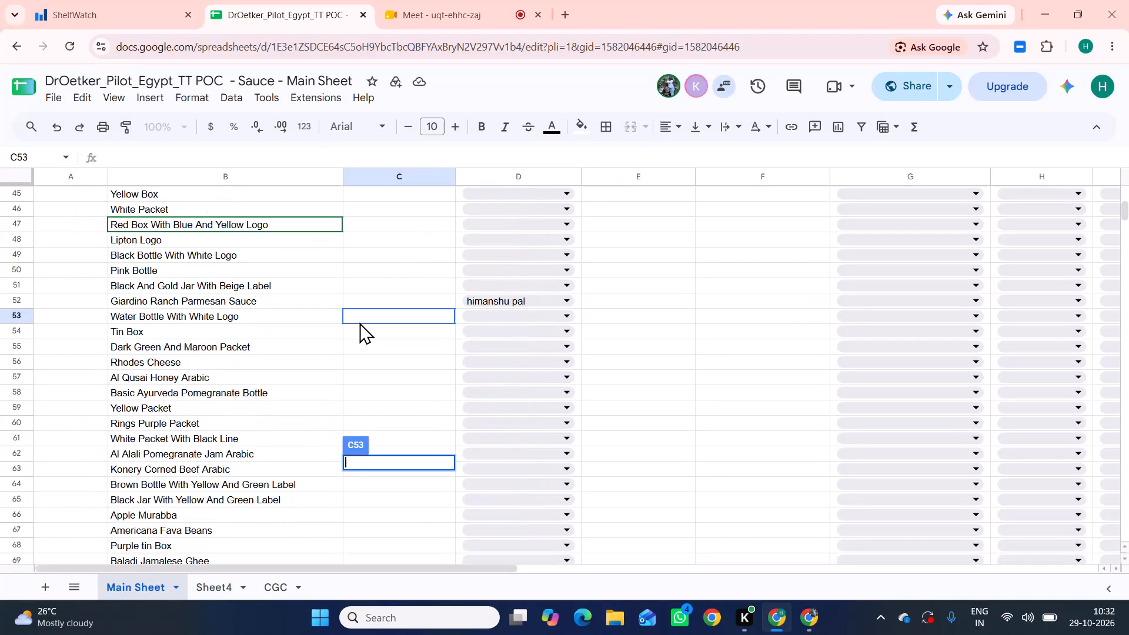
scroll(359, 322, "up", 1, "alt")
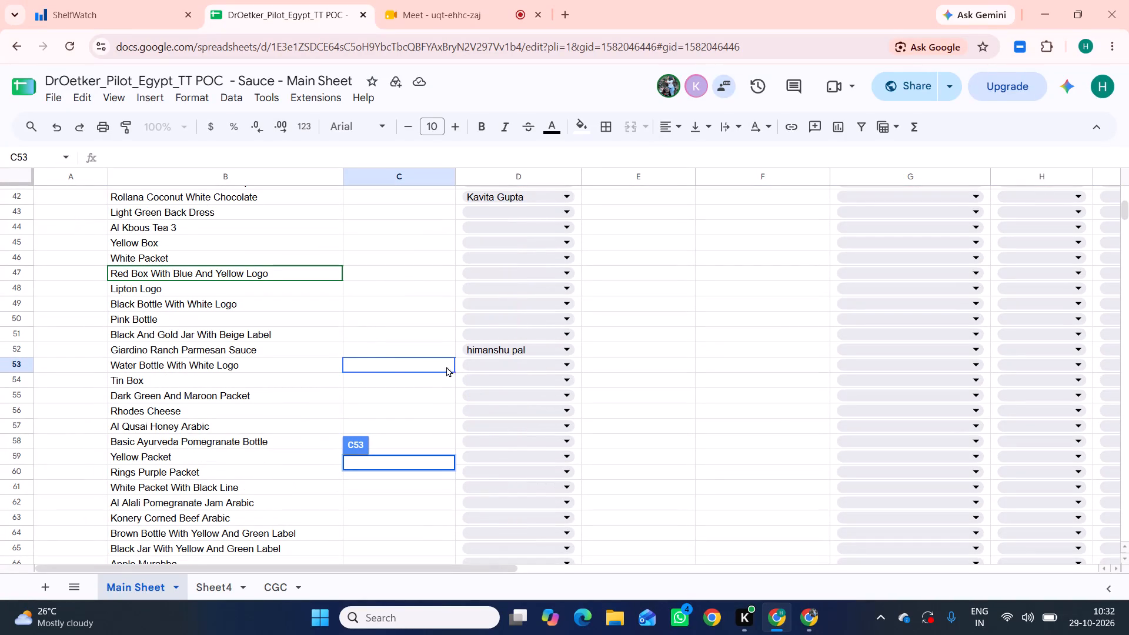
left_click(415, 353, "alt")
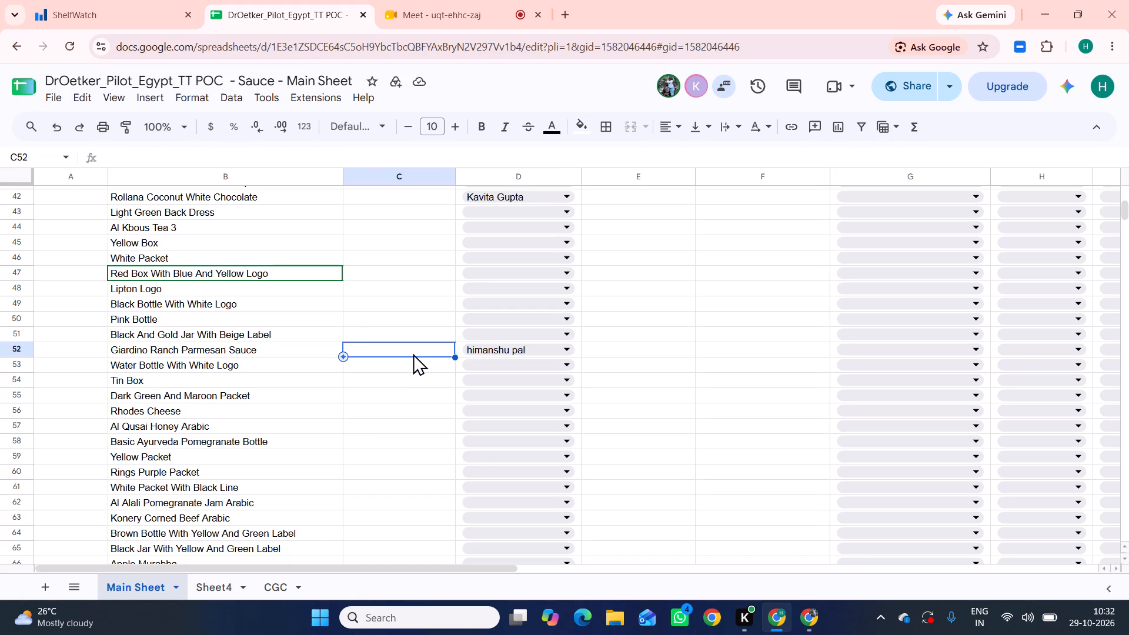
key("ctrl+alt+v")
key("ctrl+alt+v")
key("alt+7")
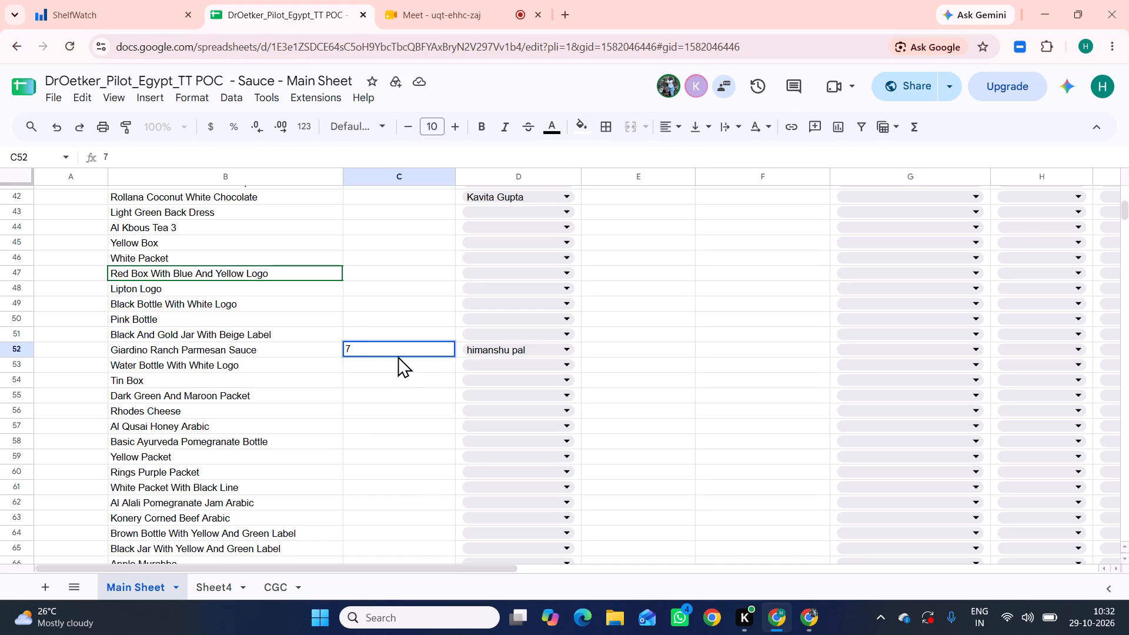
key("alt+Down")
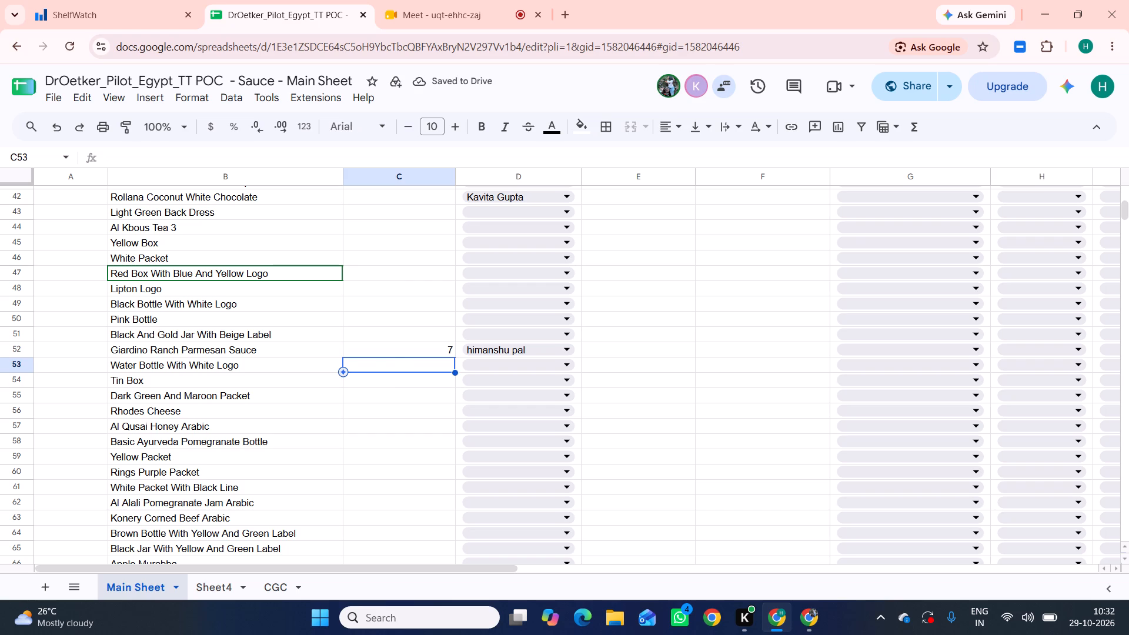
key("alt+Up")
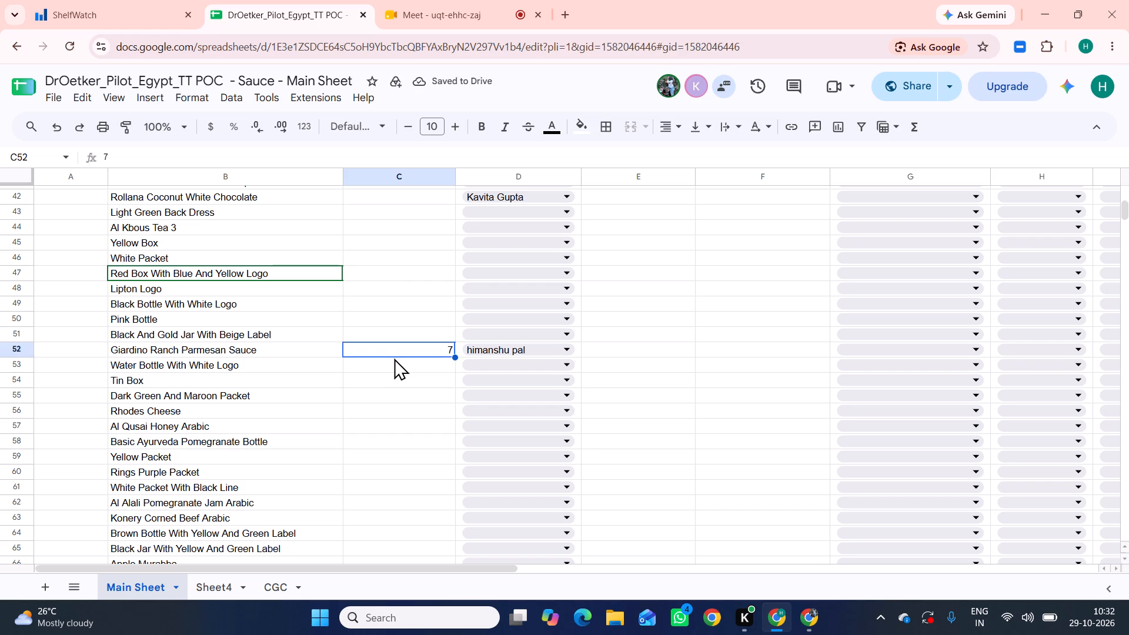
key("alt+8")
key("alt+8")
Clear Main Sheet cell C52 and enter inset ID 722464 for Giardino Ranch Parmesan Sauce, checking the ID in ShelfWatch.
left_click(419, 352, "alt")
key("alt+BackSpace")
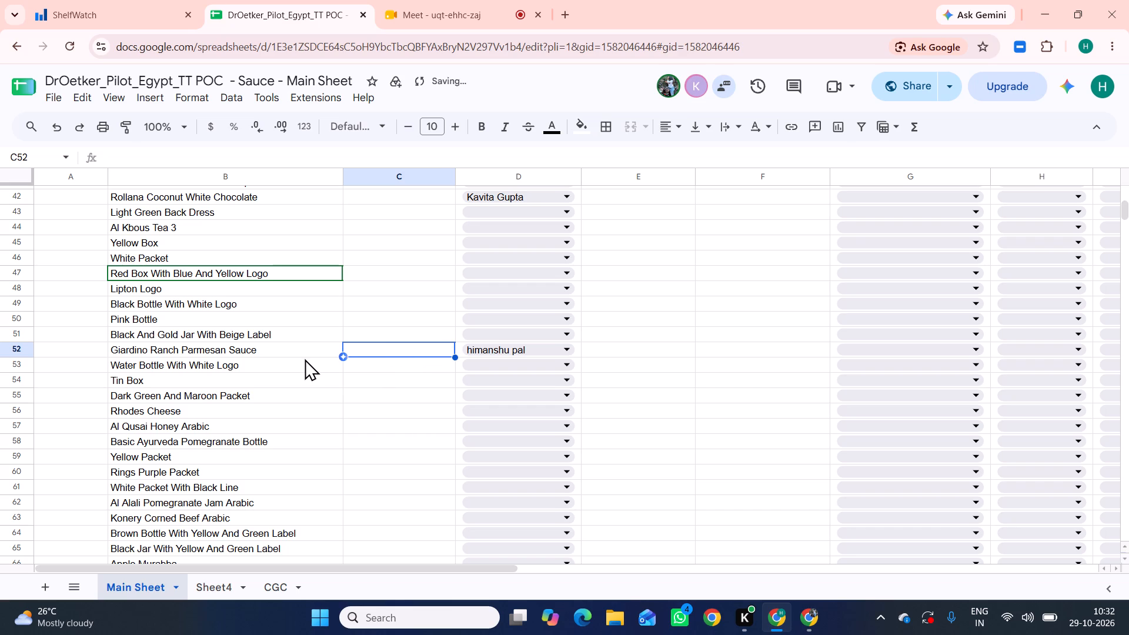
key("alt+7")
key("alt+2")
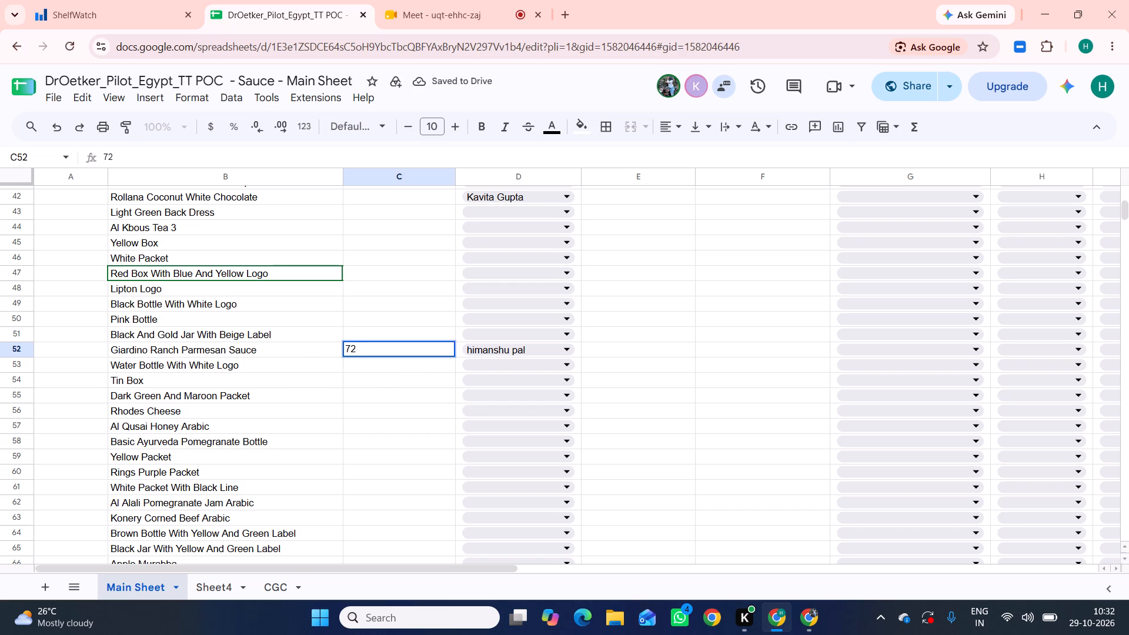
left_click(162, 0, "alt")
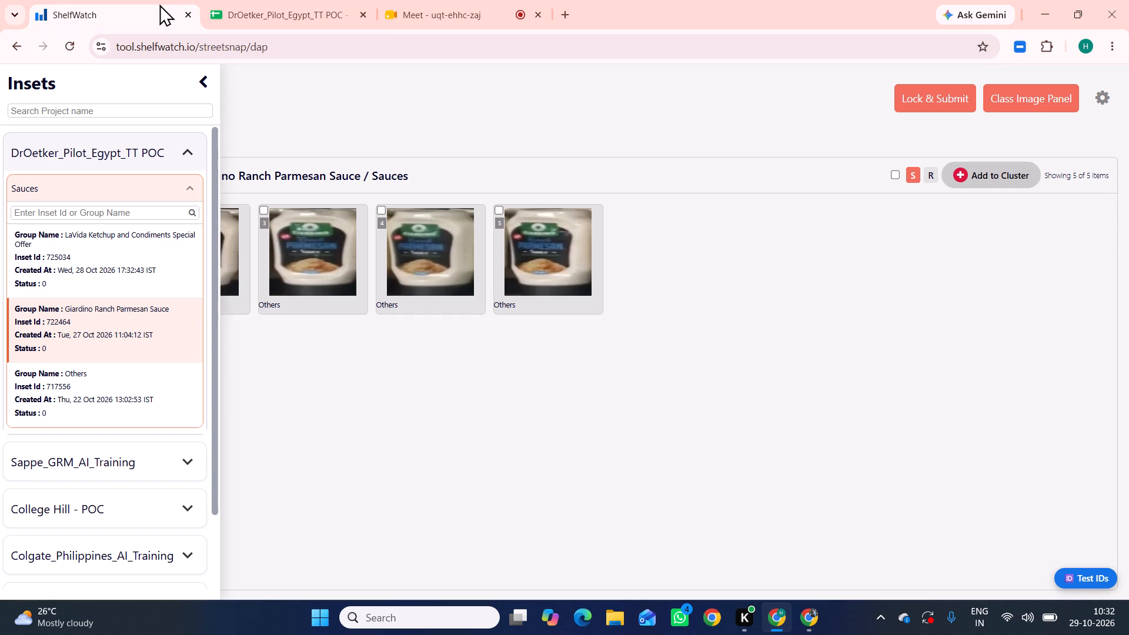
left_click(259, 6, "alt")
key("alt+2")
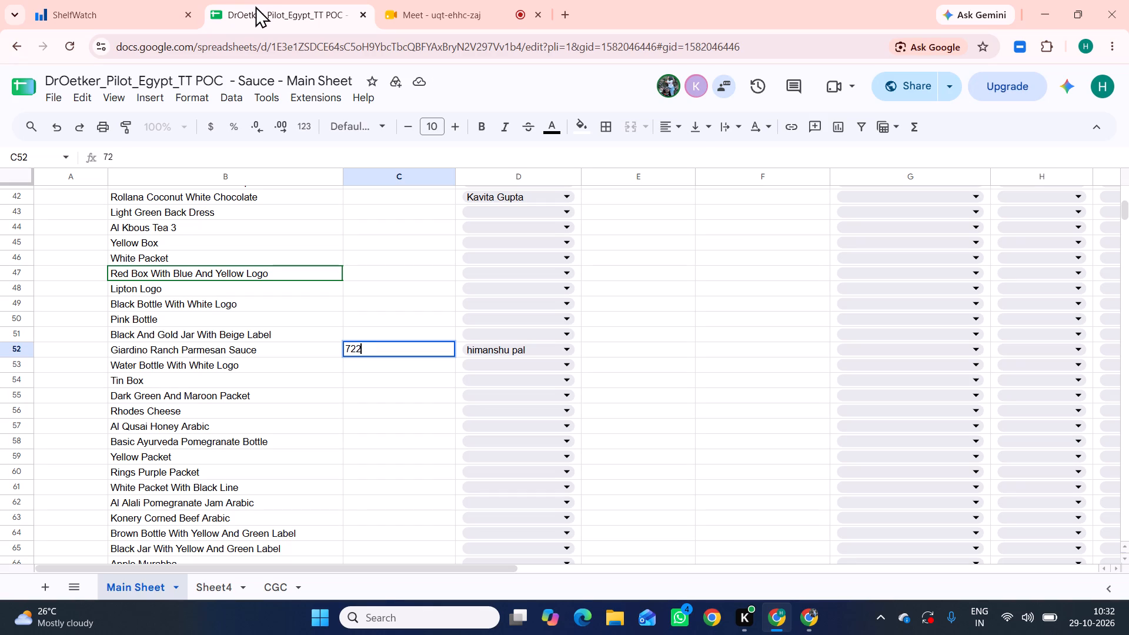
key("alt+4")
key("alt+6")
key("alt+4")
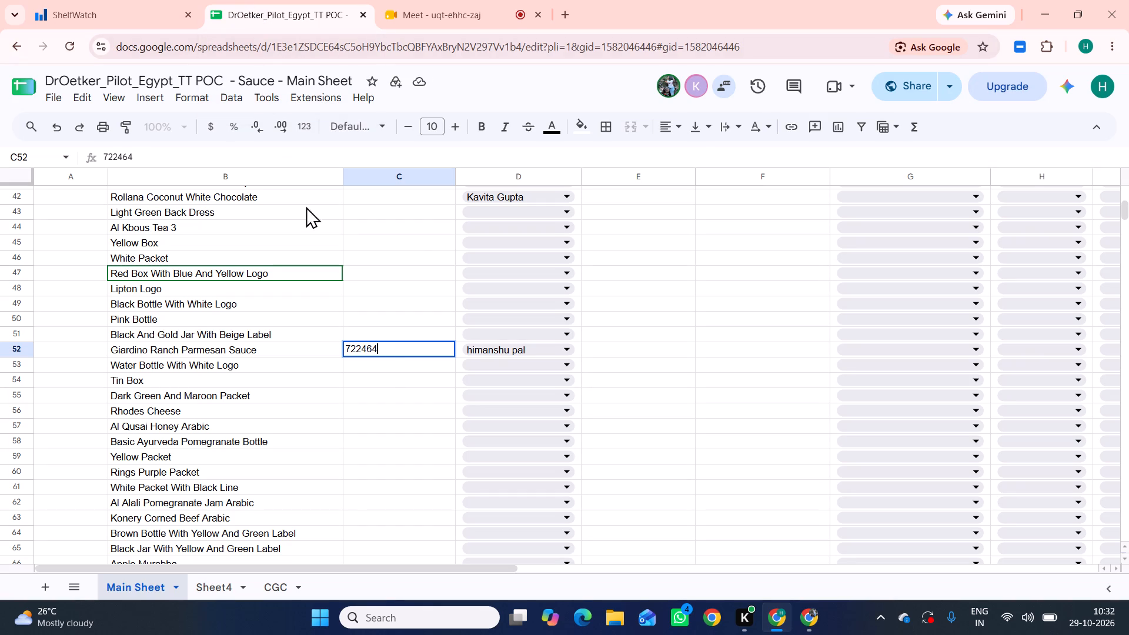
left_click(379, 363, "alt")
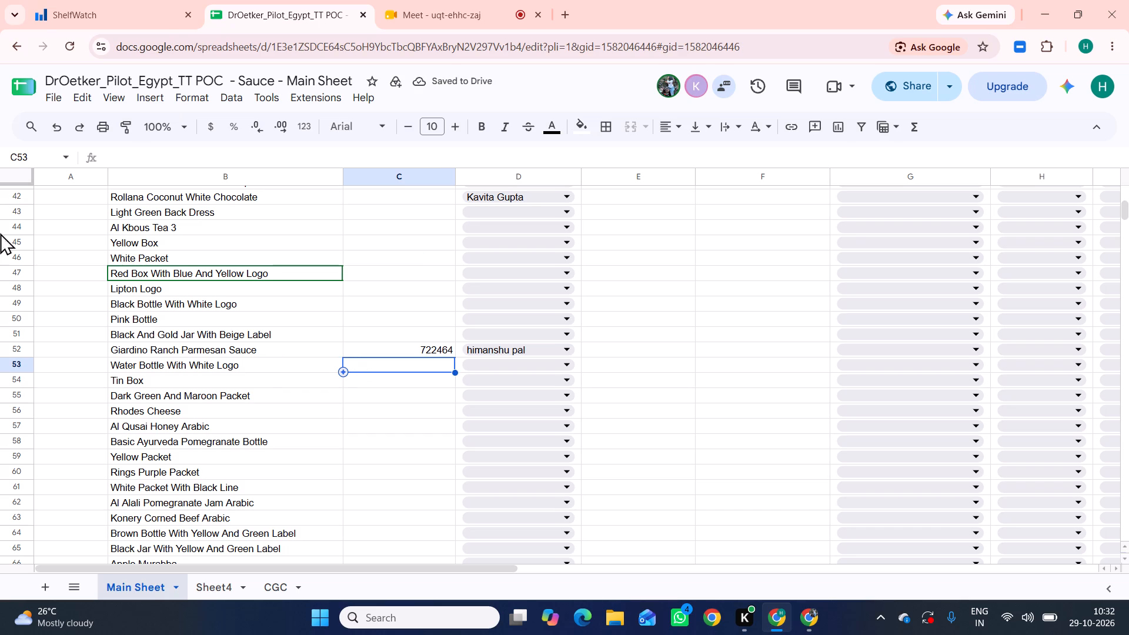
Copy the group name Water Bottle With White Logo and try to search for it in ShelfWatch's Data Cleaning Inset groups, replacing the previous search.
left_click(260, 365, "alt")
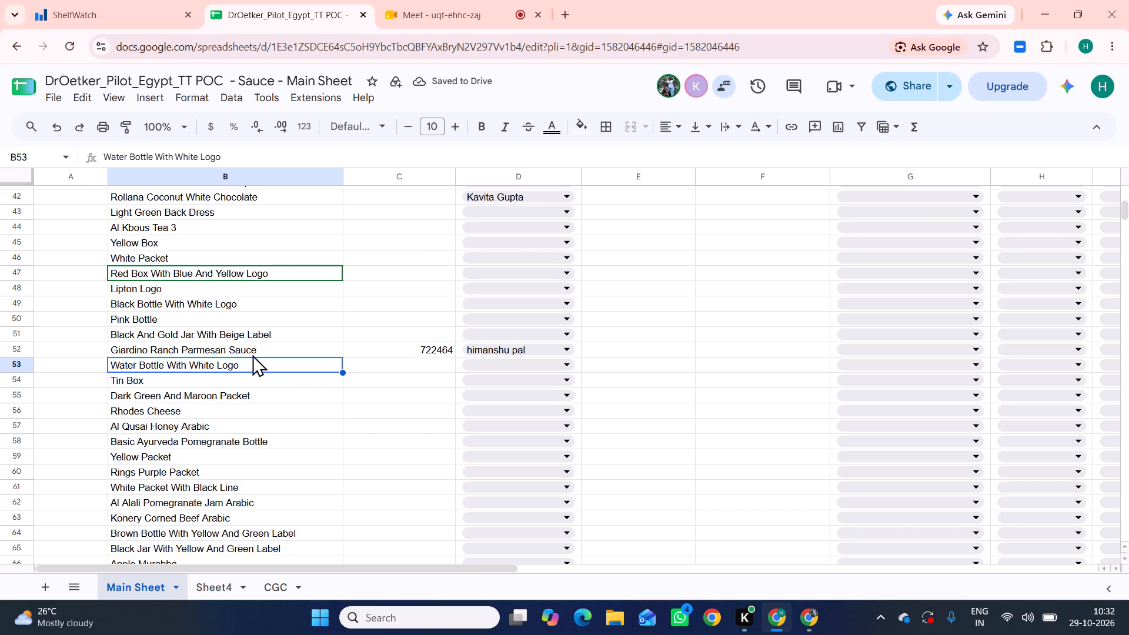
key("ctrl+alt+c")
left_click(810, 608, "alt")
left_click(139, 8, "alt")
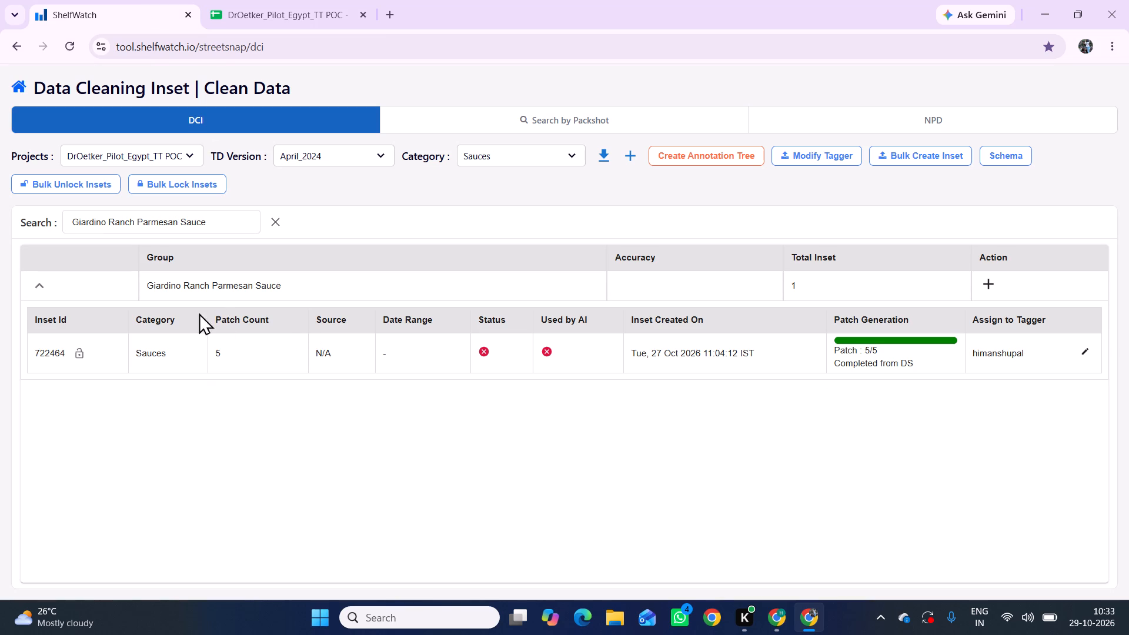
left_click(276, 220, "alt")
left_click(189, 220, "alt")
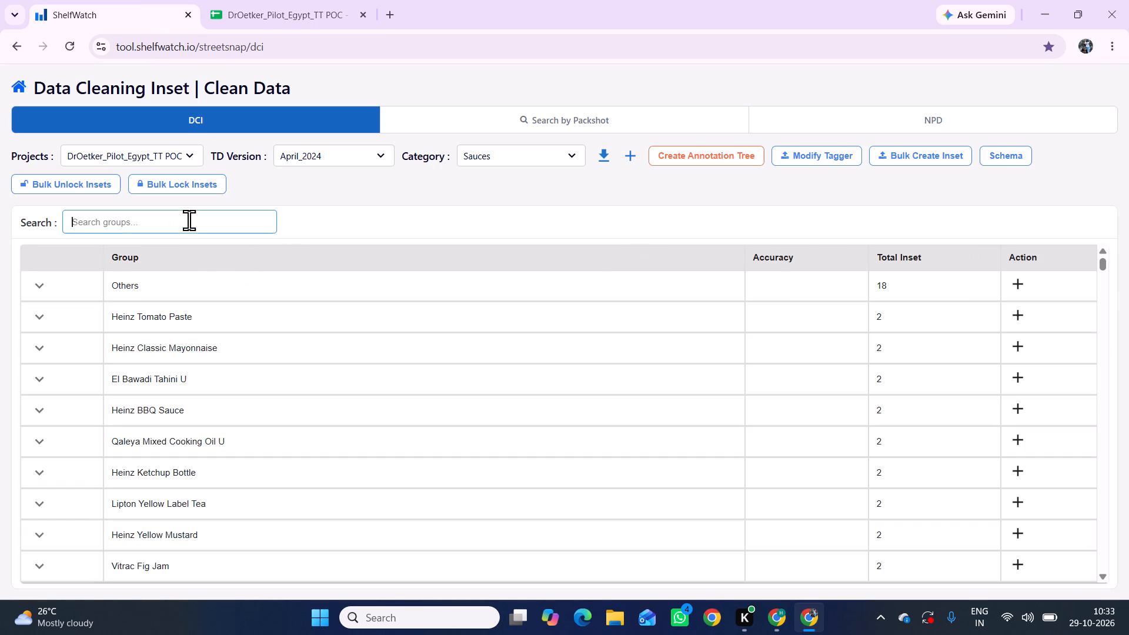
key("ctrl+alt+v")
key("ctrl+alt+v")
key("ctrl+alt+v")
left_click(105, 224, "ctrl+alt")
key("ctrl+alt+v")
key("ctrl+alt+v")
key("ctrl+alt+v")
key("ctrl+alt+v")
key("ctrl+alt+v")
key("ctrl+alt+v")
key("ctrl+alt+v")
key("ctrl+alt+v")
key("ctrl+alt+v")
Copy Water Bottle With White Logo again from the sheet beside ShelfWatch and retry pasting it into the Sauces group search.
left_click(309, 0, "alt")
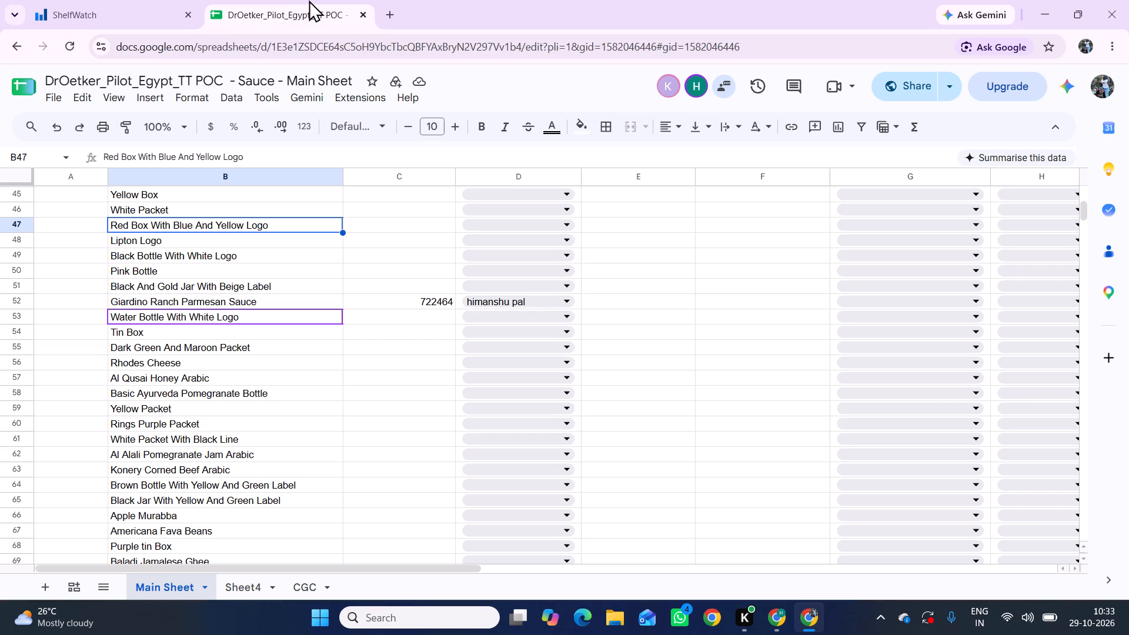
left_click(221, 315, "alt")
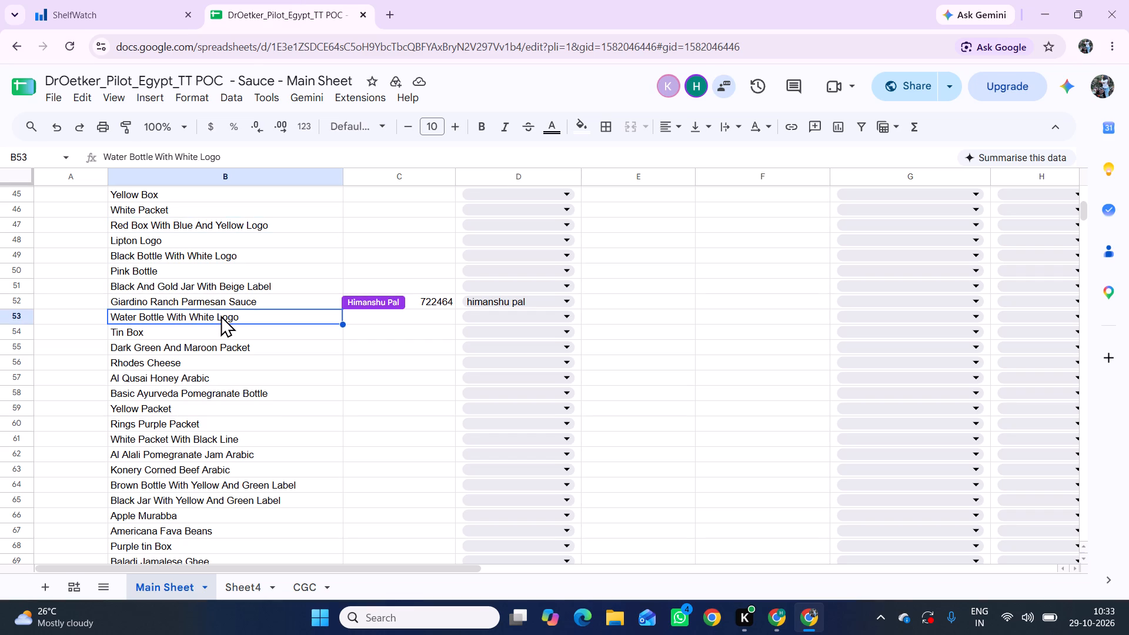
key("ctrl+alt+c")
key("ctrl+alt+c")
key("ctrl+alt+c")
key("ctrl+alt+c")
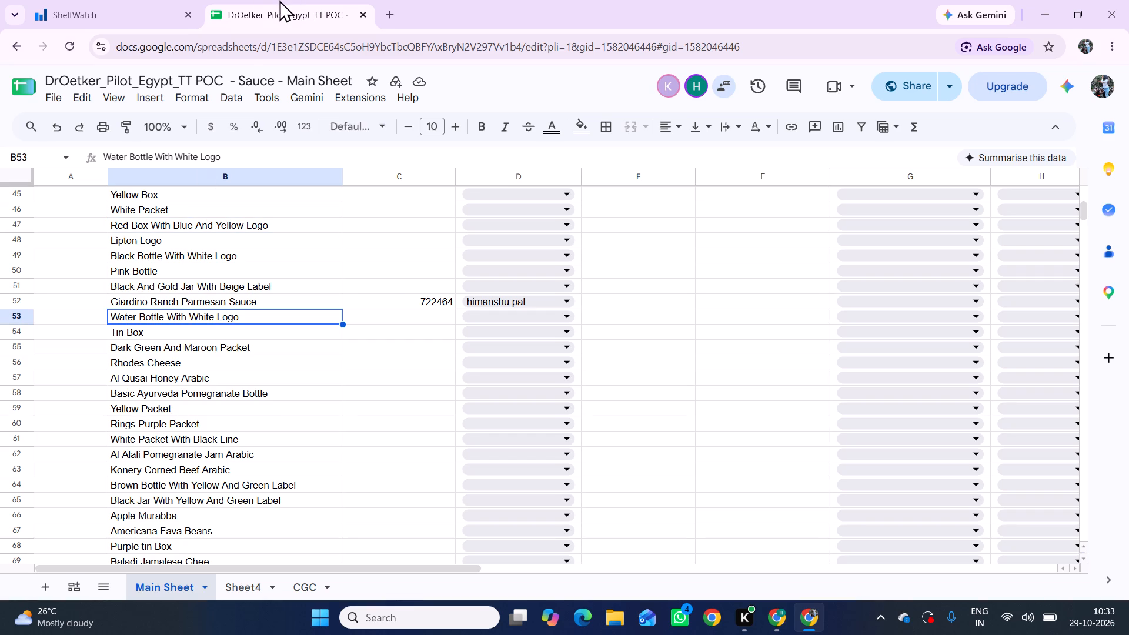
left_click(259, 0, "alt")
left_click(109, 0, "alt")
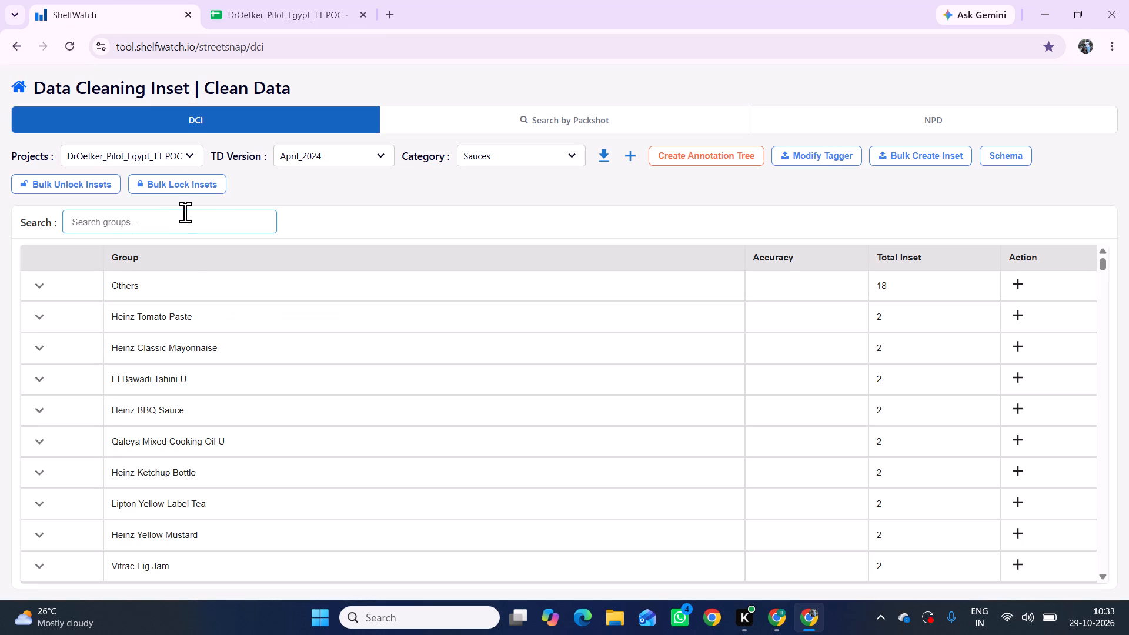
left_click(163, 217, "alt")
key("ctrl+alt+v")
key("ctrl+alt+v")
key("ctrl+alt+v")
key("ctrl+alt+v")
key("ctrl+alt+v")
key("ctrl+alt+v")
key("ctrl+alt+v")
Expand the Others group in the Sauces category and examine its insets.
left_click(36, 285, "alt")
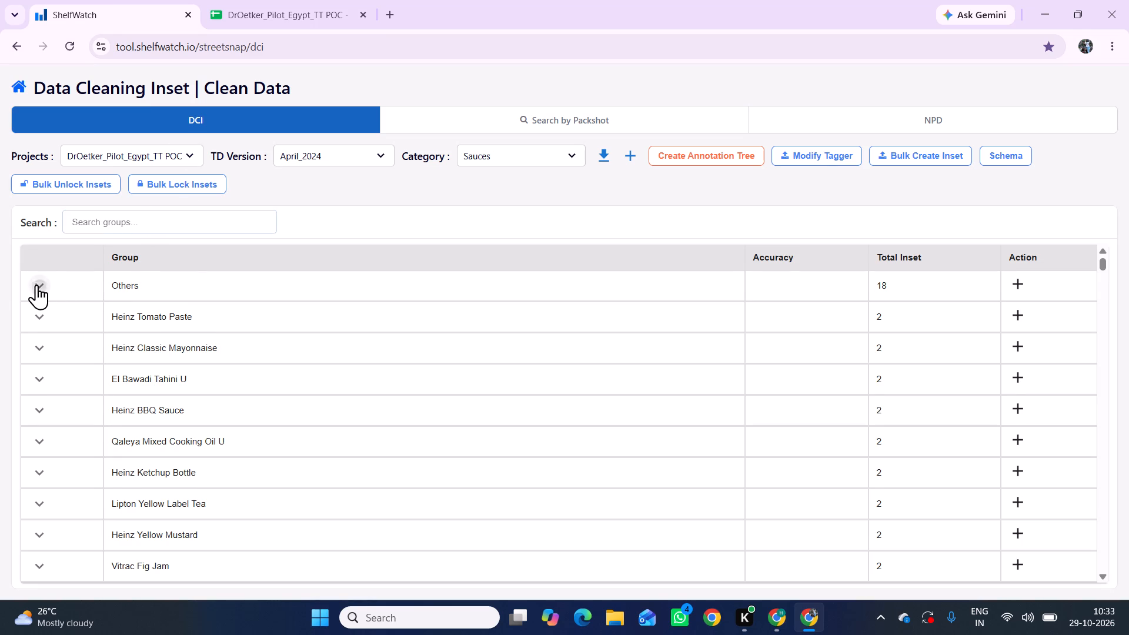
scroll(273, 434, "down", 6, "alt")
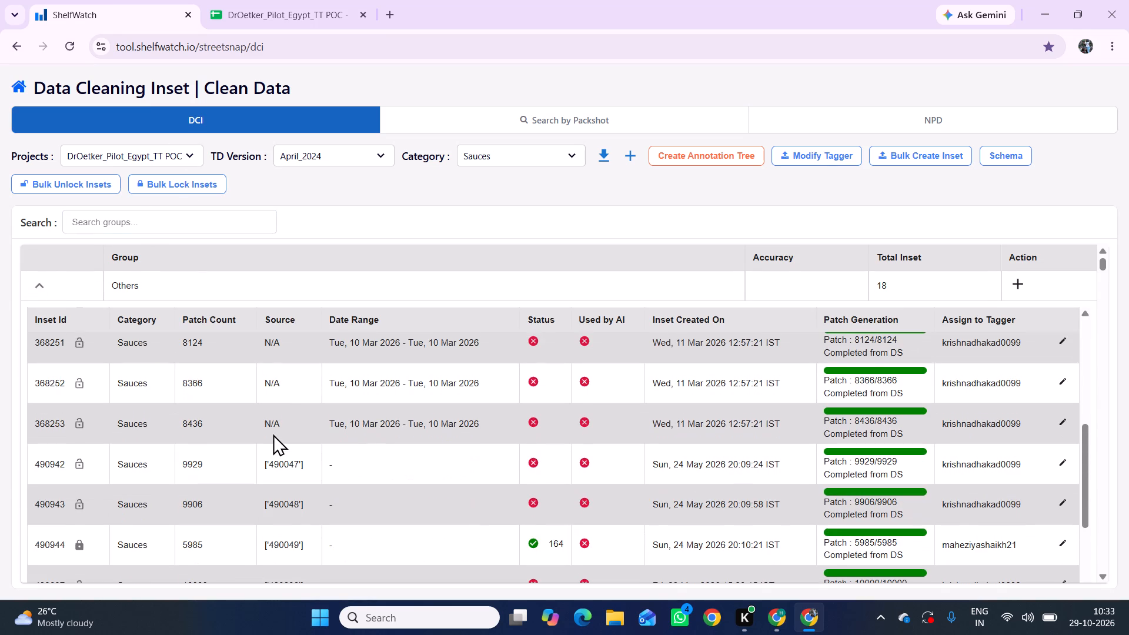
scroll(273, 434, "down", 3, "alt")
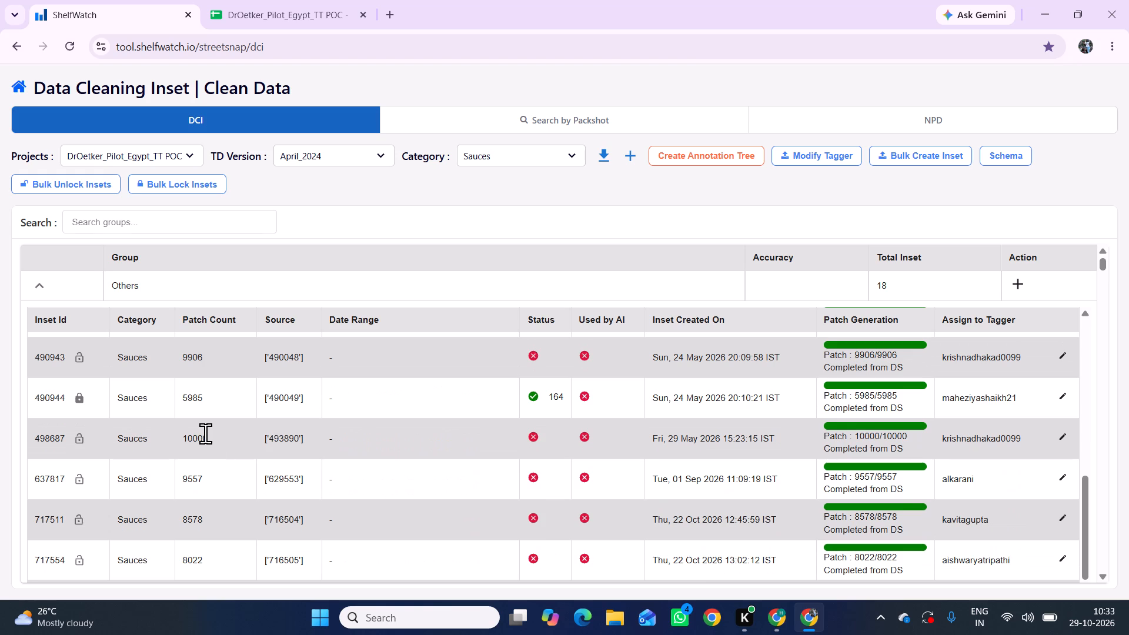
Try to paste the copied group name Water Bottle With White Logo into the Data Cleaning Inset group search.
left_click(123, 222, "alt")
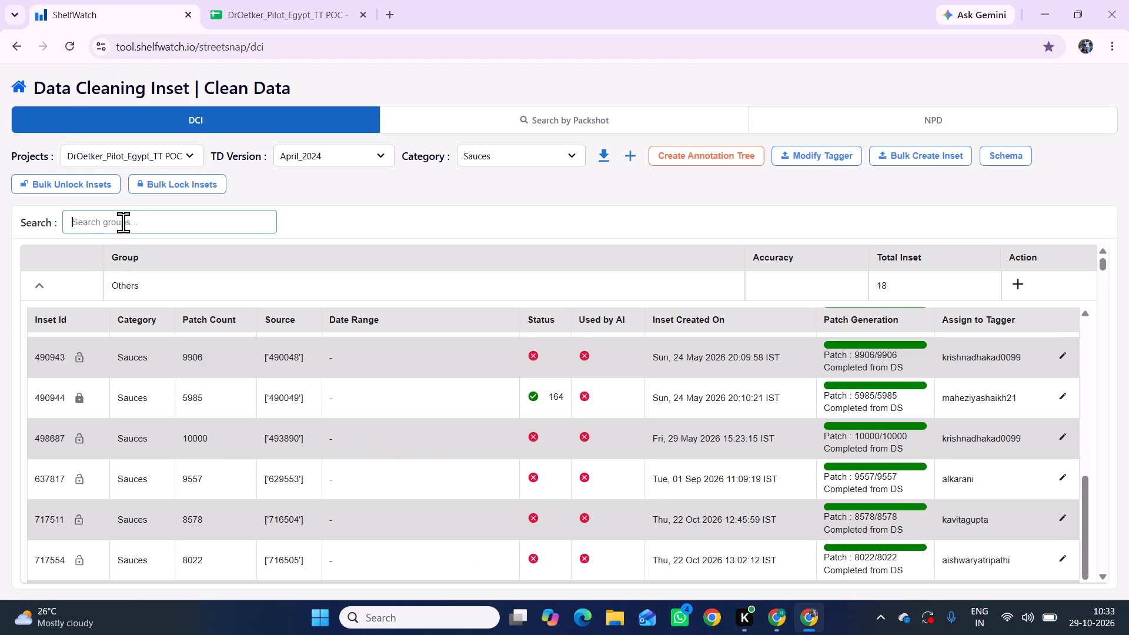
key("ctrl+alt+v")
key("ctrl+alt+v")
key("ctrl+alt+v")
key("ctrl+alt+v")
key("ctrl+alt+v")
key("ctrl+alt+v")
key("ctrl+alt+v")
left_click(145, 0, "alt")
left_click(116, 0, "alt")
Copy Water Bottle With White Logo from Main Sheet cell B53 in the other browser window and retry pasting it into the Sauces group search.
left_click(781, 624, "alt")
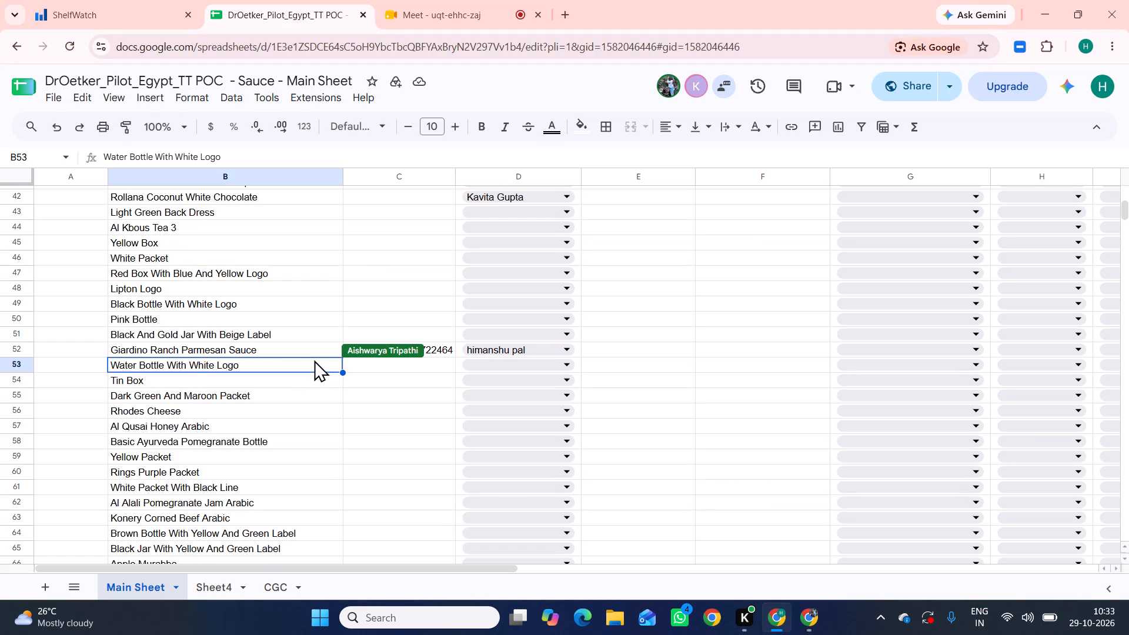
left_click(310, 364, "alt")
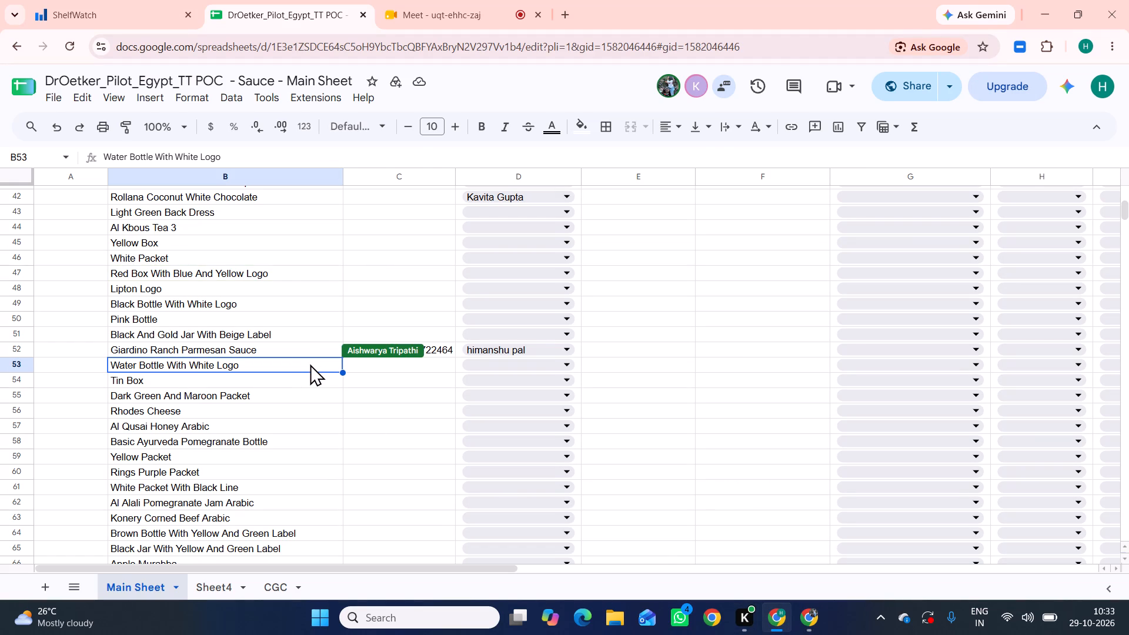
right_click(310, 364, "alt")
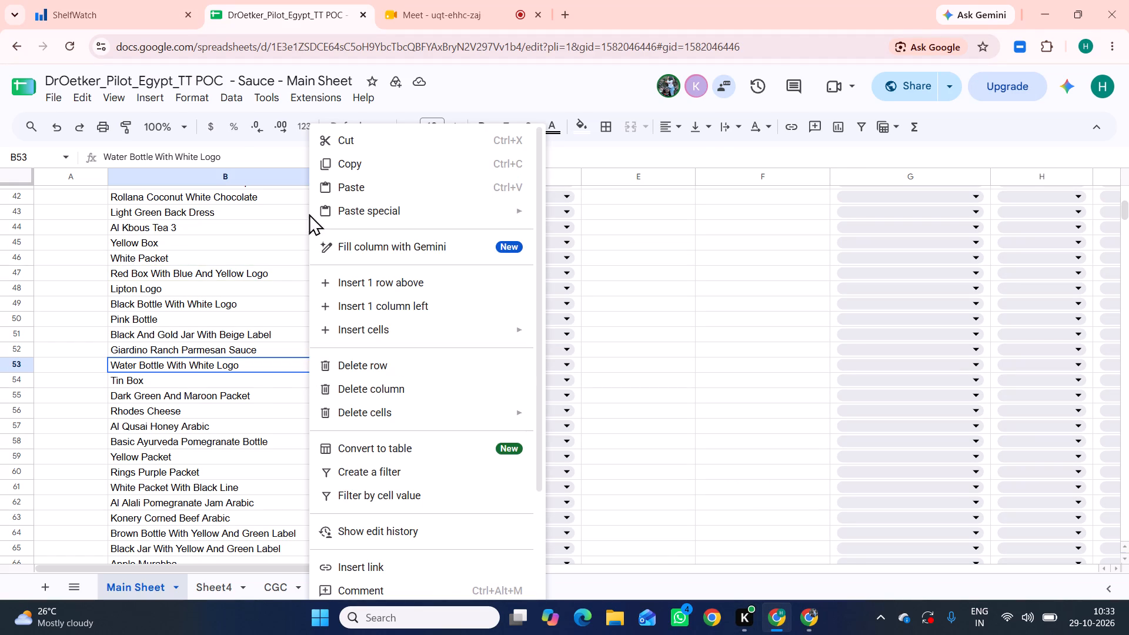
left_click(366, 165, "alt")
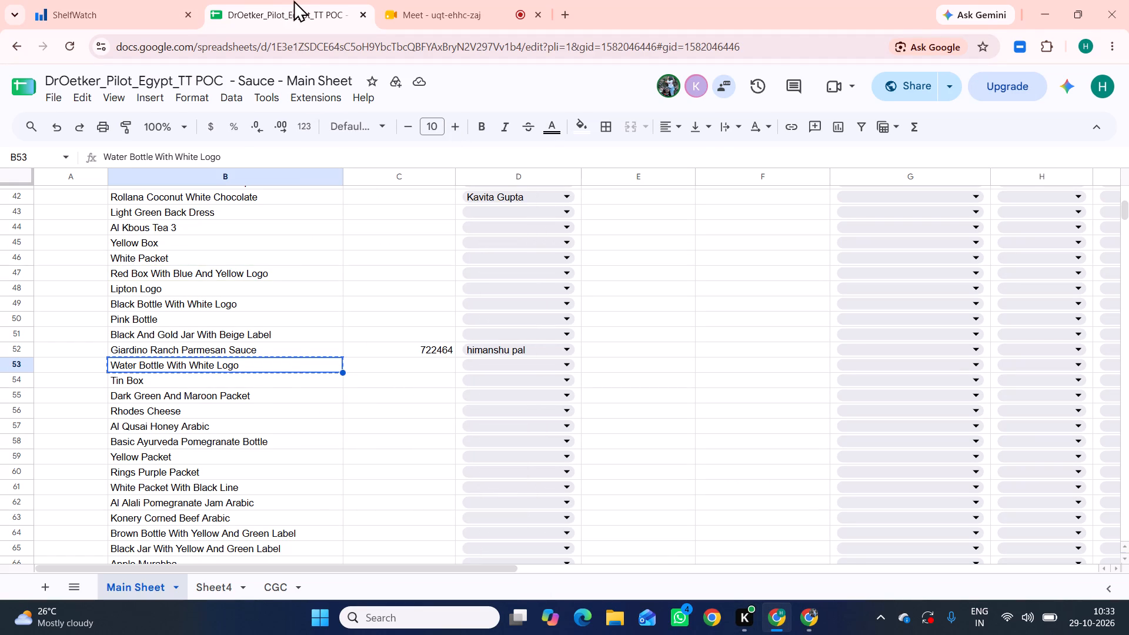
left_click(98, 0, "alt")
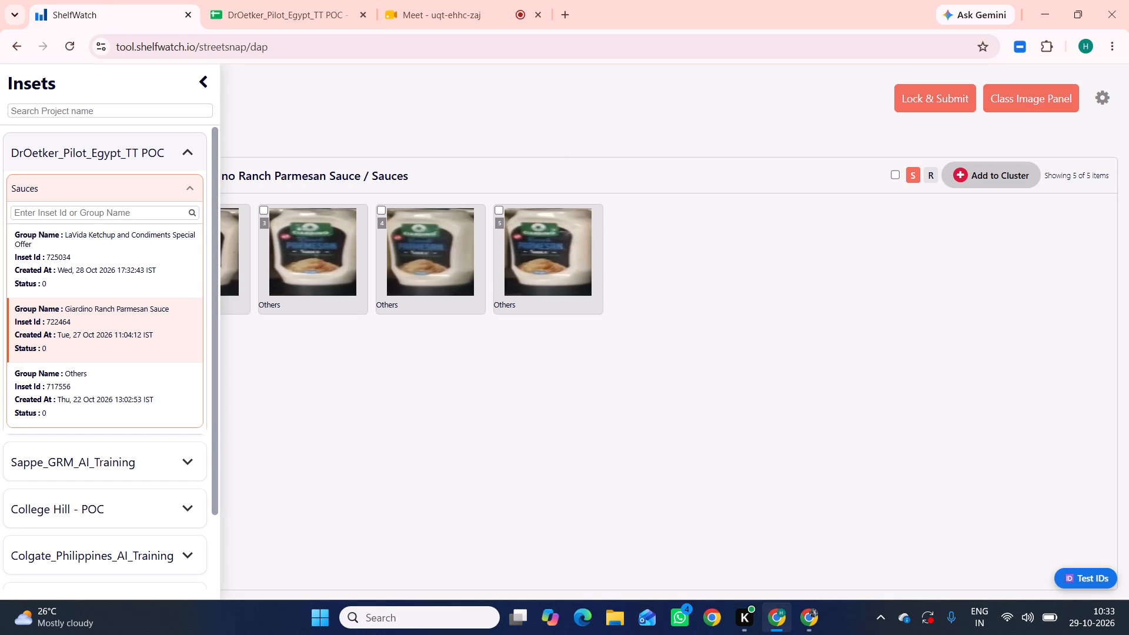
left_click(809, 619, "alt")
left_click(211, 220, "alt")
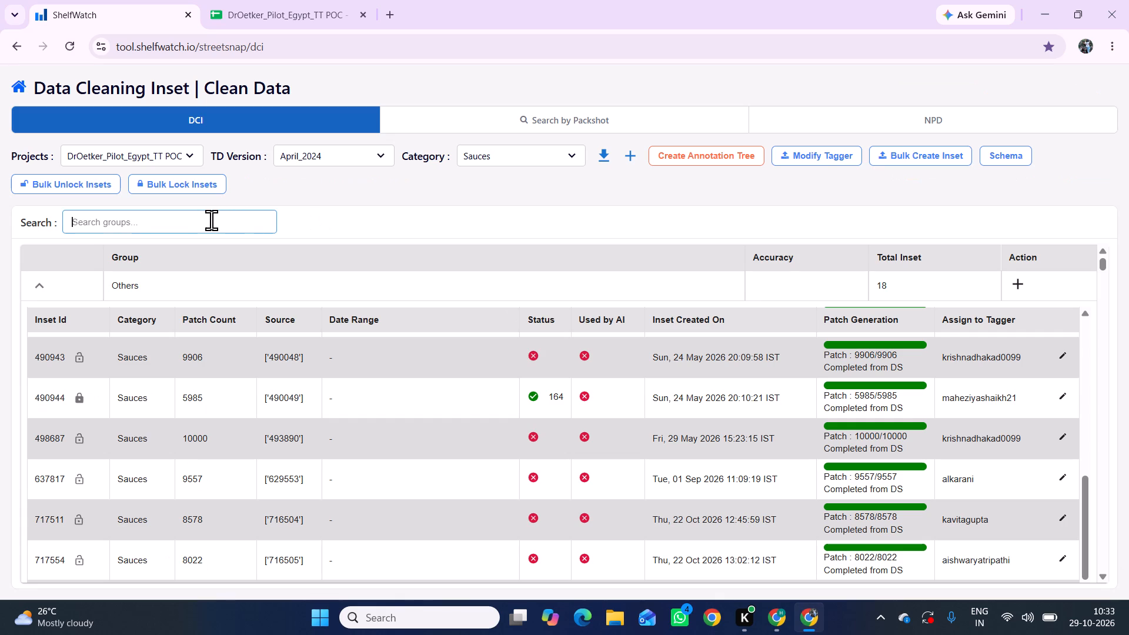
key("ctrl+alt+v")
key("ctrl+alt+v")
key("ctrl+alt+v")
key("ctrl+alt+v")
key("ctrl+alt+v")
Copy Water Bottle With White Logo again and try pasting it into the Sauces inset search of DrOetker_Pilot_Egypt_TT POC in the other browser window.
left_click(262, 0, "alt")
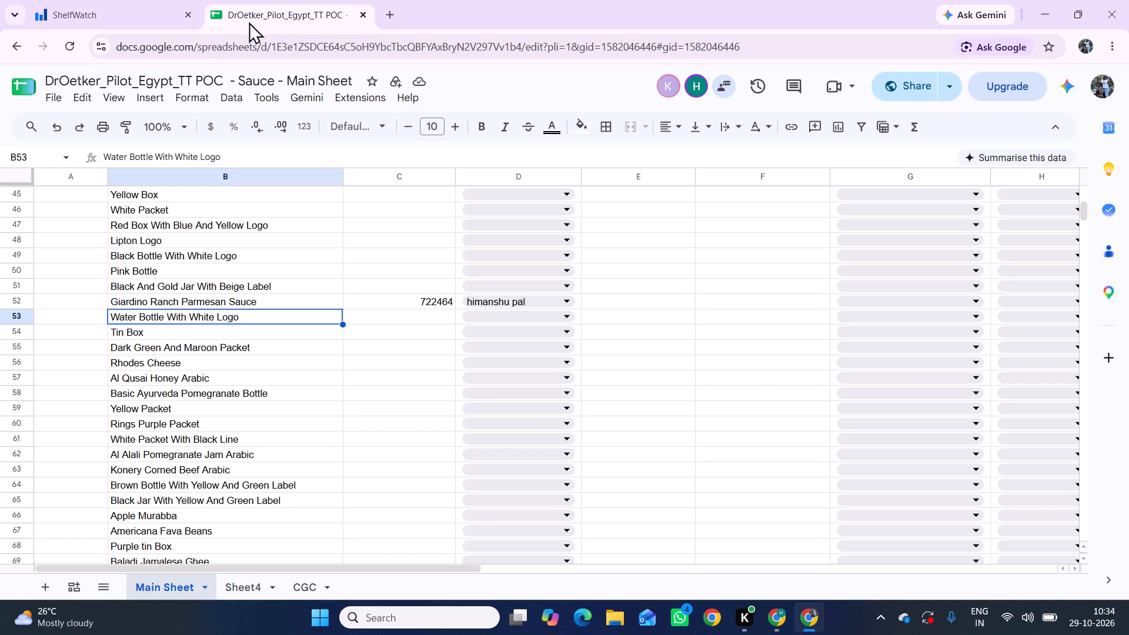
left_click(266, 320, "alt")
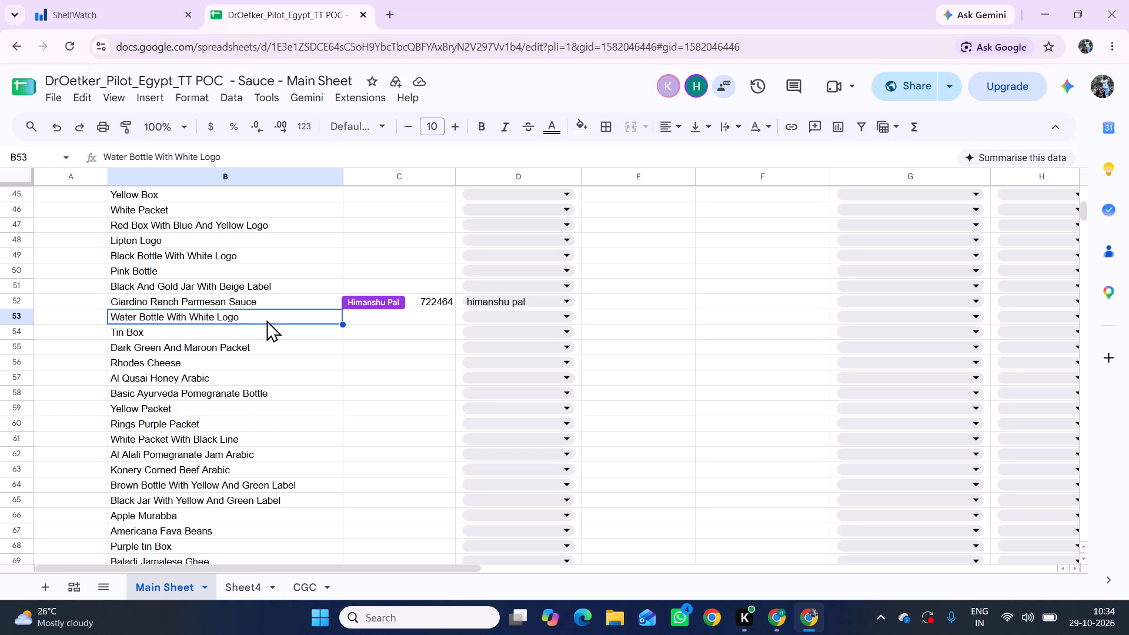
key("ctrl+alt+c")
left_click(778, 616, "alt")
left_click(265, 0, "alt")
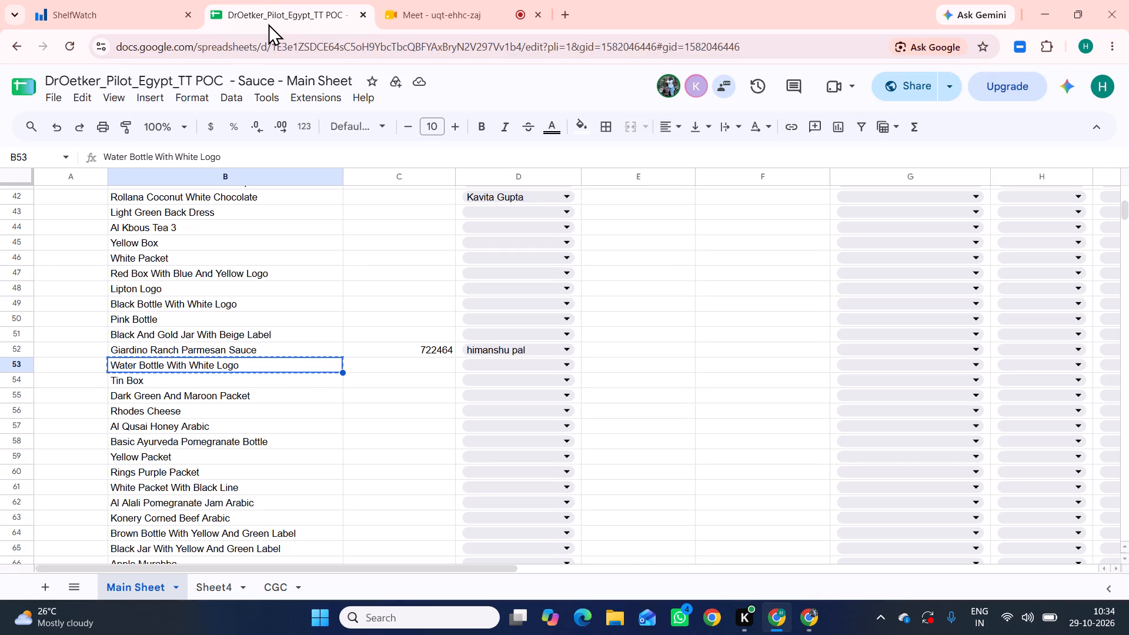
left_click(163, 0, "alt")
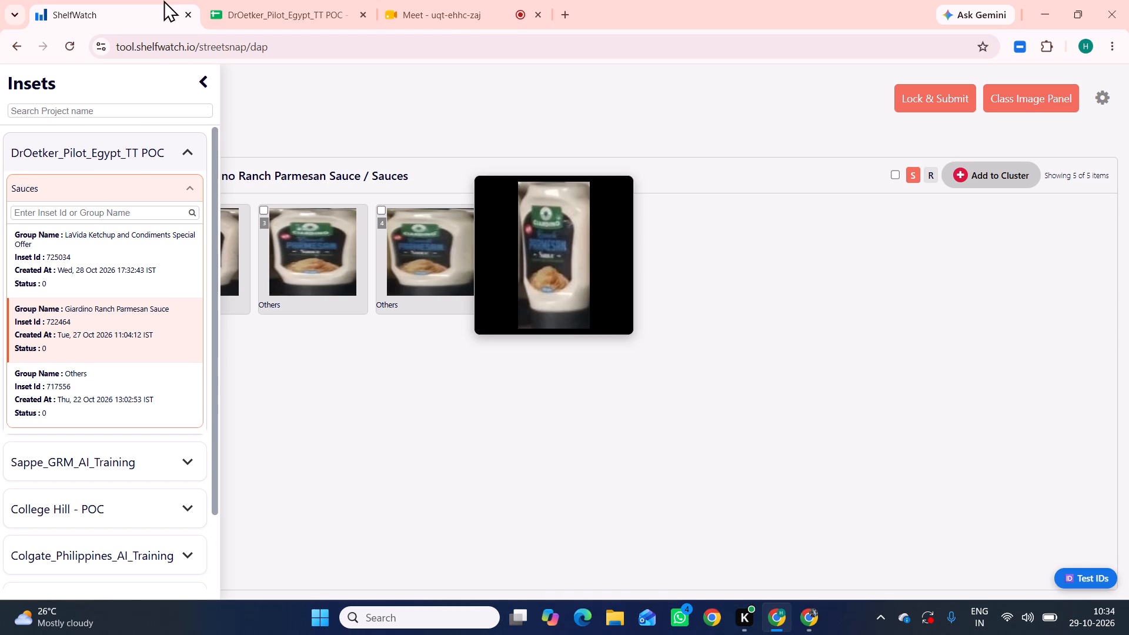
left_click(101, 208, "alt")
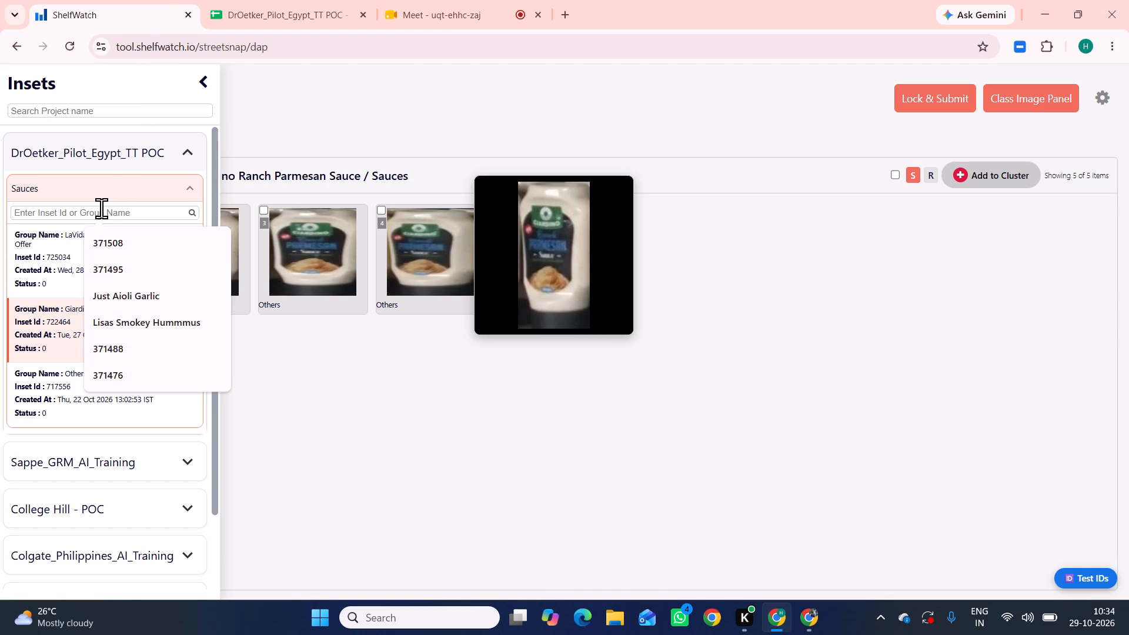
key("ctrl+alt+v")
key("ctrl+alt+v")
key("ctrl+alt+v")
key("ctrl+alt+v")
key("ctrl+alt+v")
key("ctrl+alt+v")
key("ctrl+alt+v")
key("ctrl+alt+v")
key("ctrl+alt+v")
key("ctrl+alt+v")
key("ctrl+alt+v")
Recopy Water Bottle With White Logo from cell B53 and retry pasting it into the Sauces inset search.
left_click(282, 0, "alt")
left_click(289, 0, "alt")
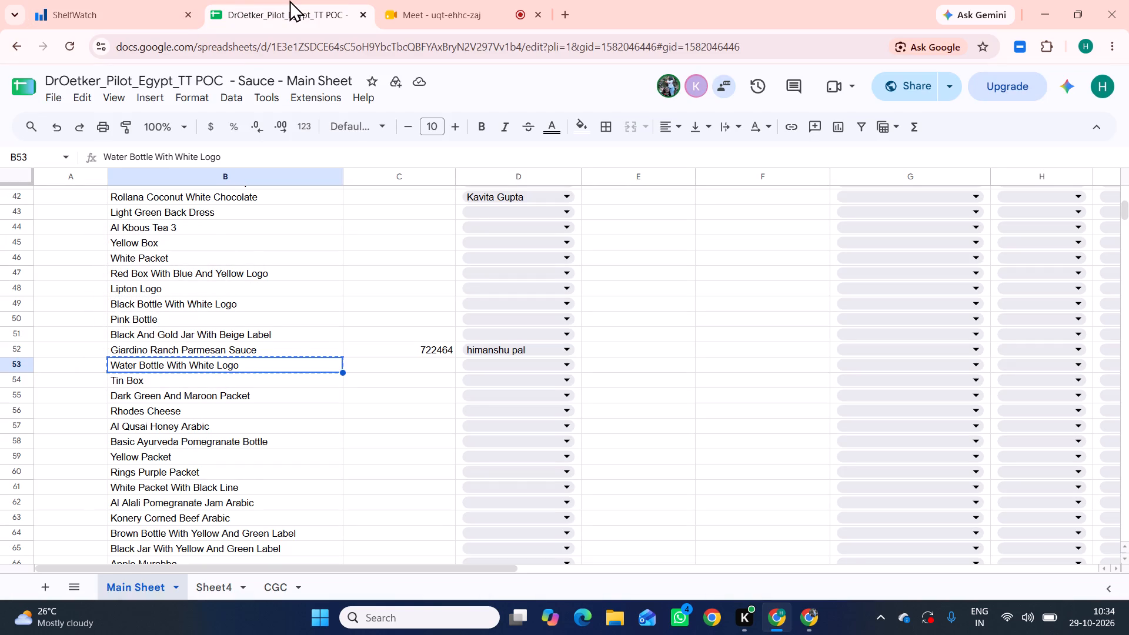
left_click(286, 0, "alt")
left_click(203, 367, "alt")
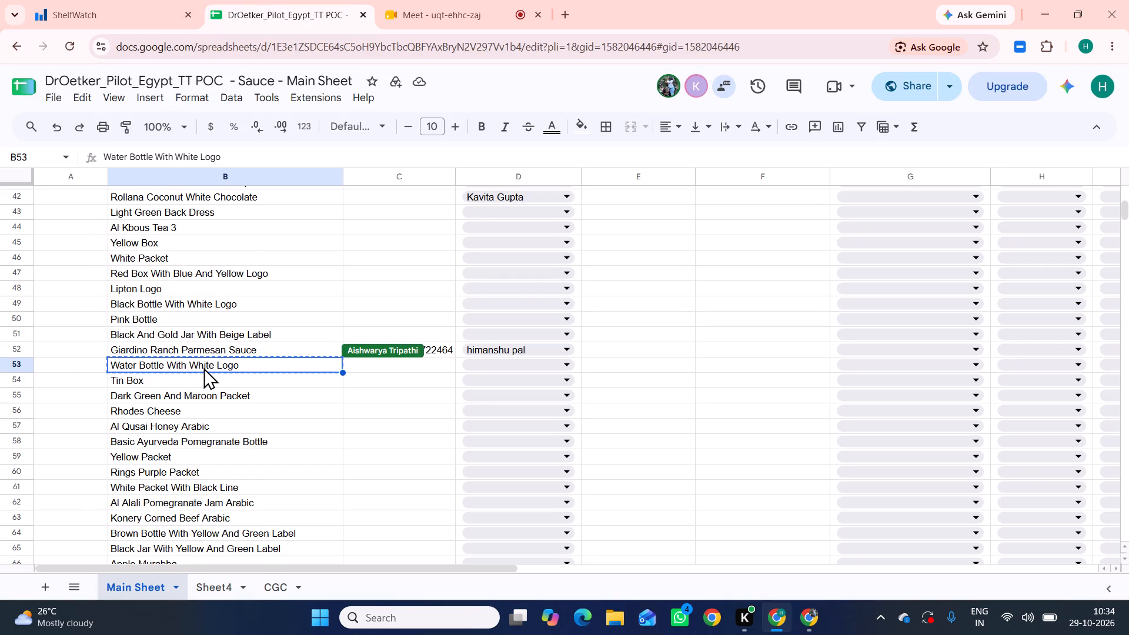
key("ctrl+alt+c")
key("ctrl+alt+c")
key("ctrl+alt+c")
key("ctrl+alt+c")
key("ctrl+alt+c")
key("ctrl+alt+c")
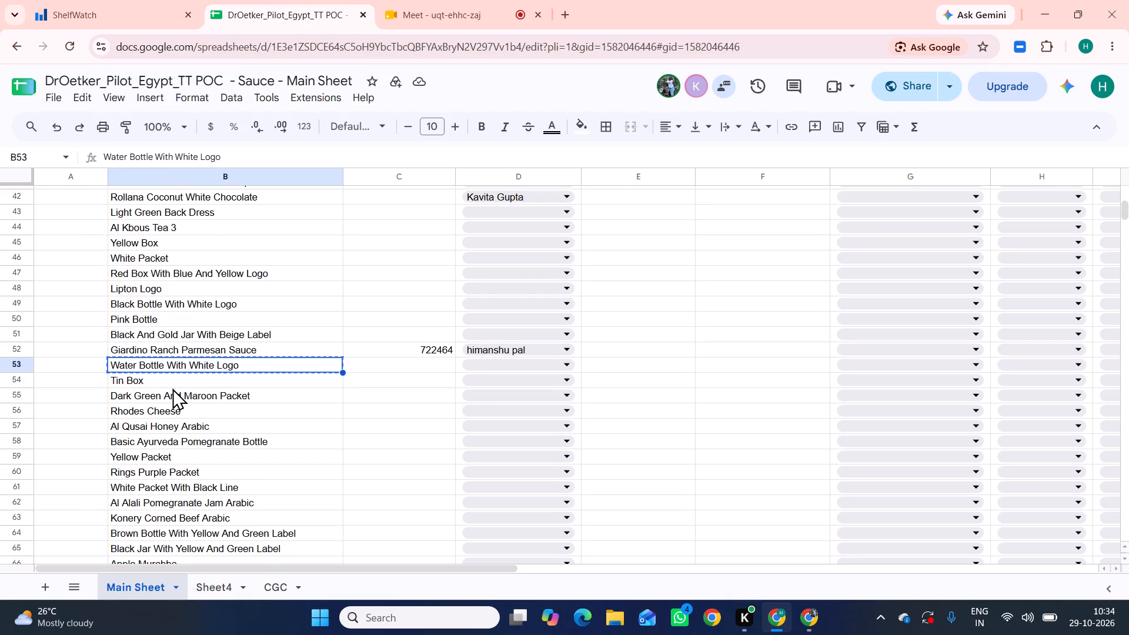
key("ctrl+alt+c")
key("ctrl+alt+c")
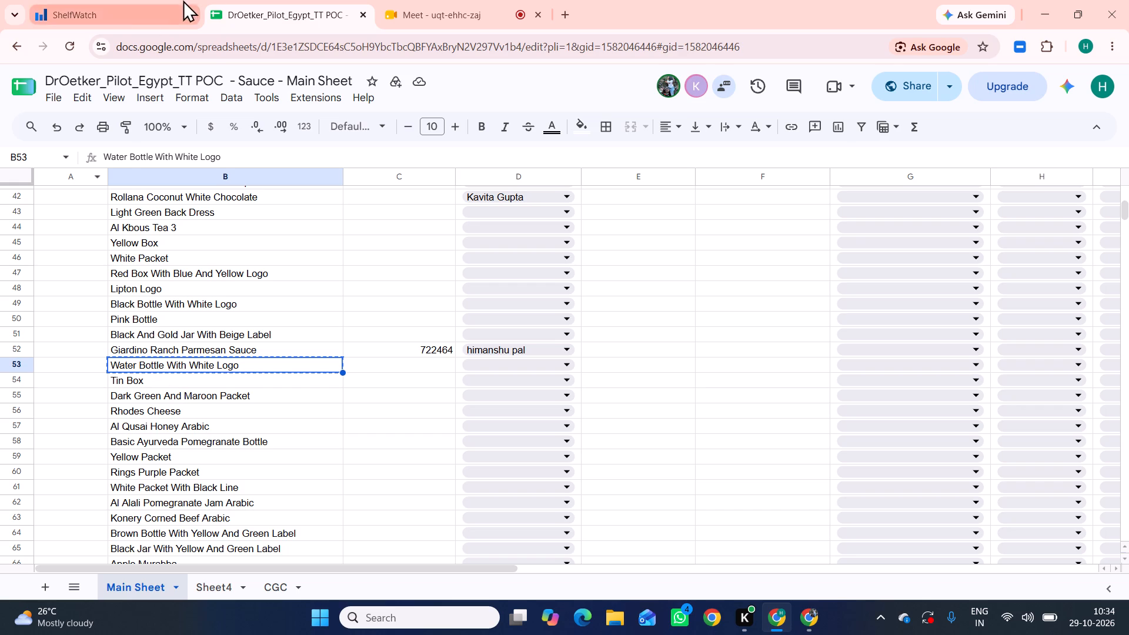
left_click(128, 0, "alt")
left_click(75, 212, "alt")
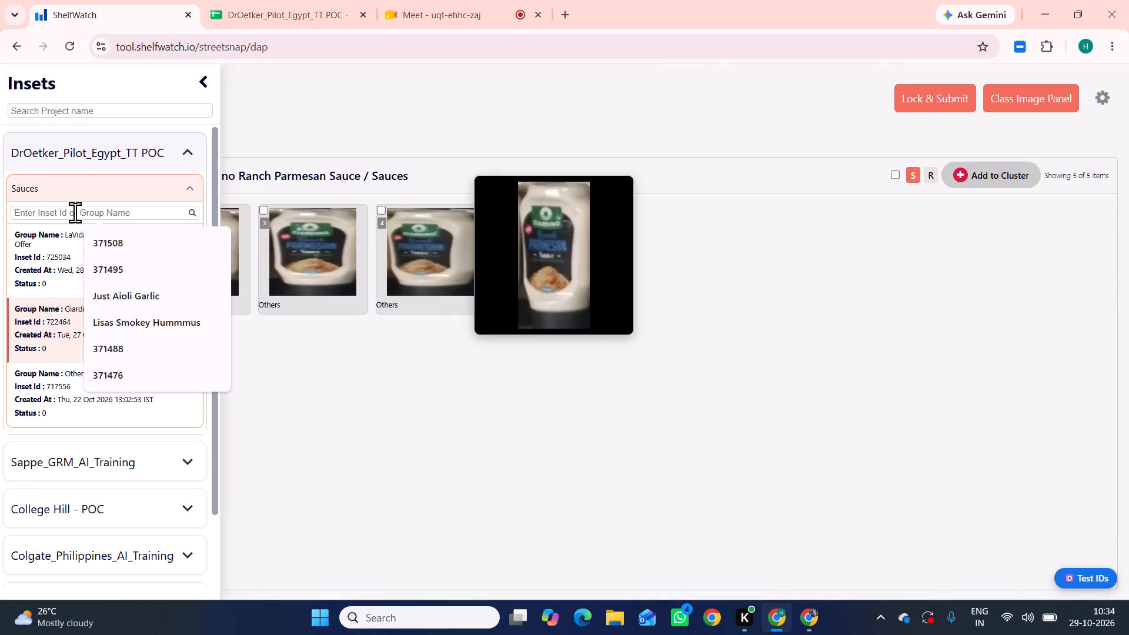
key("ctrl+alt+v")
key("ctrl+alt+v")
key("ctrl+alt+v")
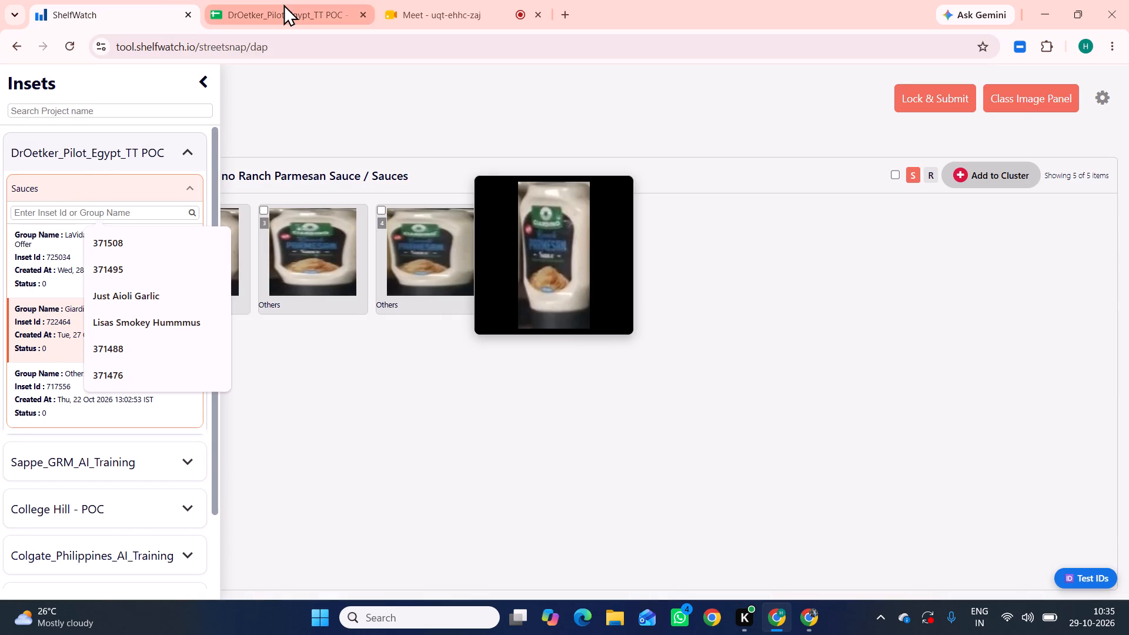
Return to the Main Sheet and move the selection down to the Tin Box group in cell B54.
left_click(283, 4, "alt")
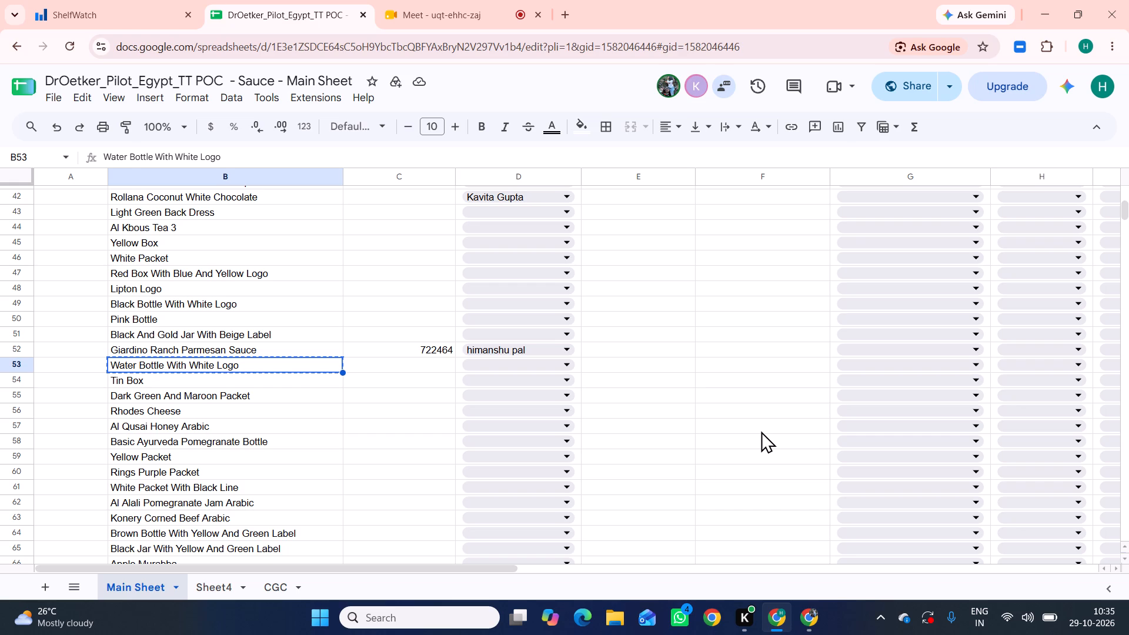
key("alt+Down")
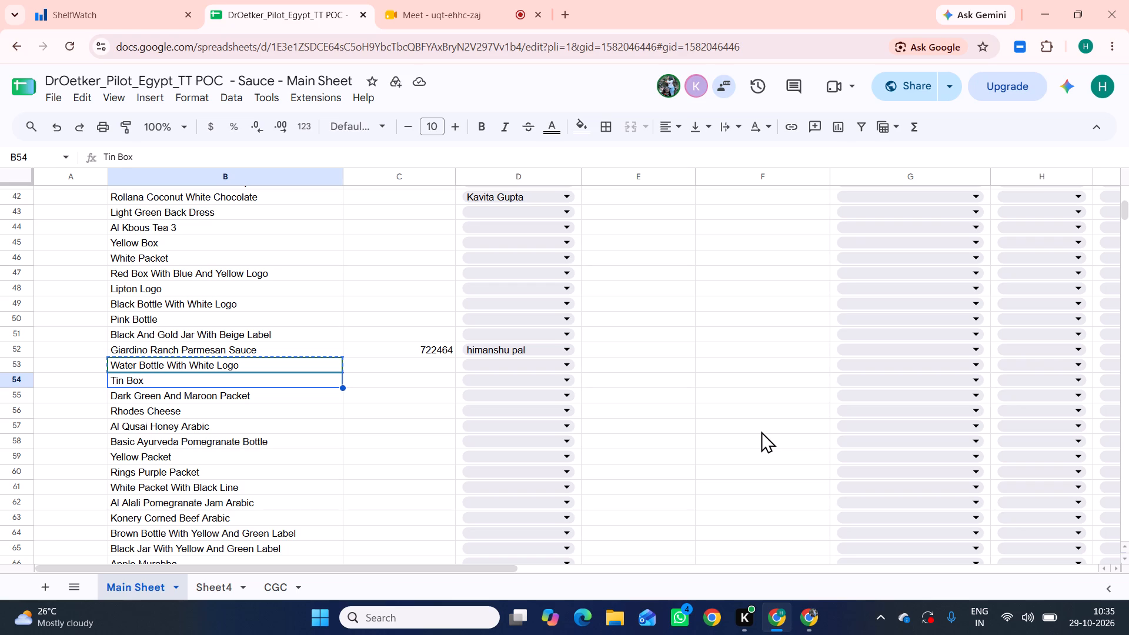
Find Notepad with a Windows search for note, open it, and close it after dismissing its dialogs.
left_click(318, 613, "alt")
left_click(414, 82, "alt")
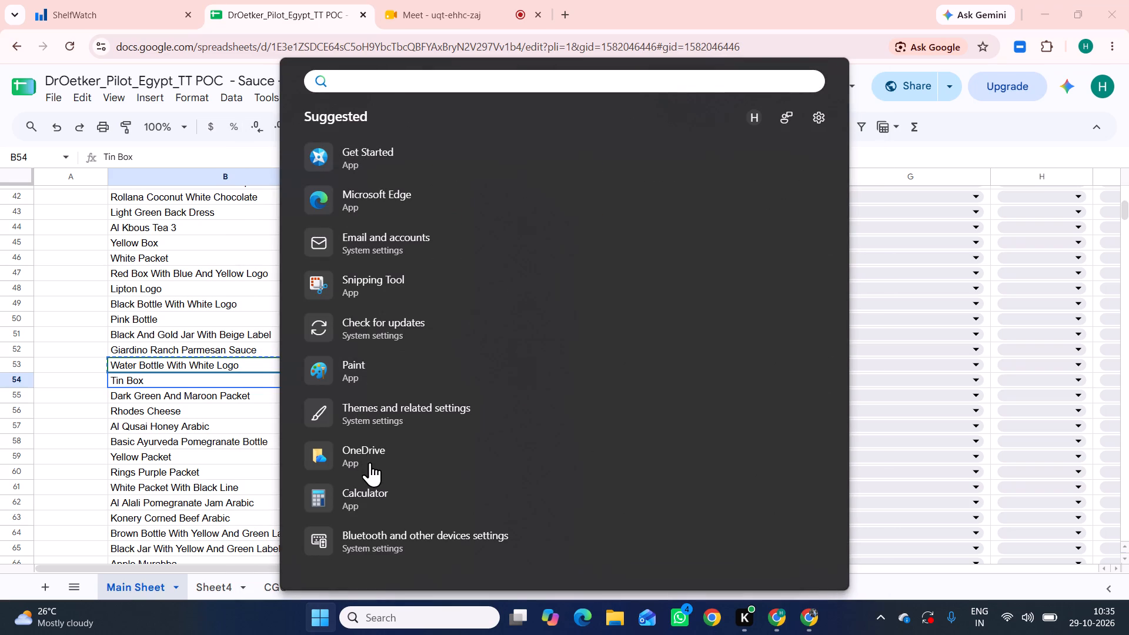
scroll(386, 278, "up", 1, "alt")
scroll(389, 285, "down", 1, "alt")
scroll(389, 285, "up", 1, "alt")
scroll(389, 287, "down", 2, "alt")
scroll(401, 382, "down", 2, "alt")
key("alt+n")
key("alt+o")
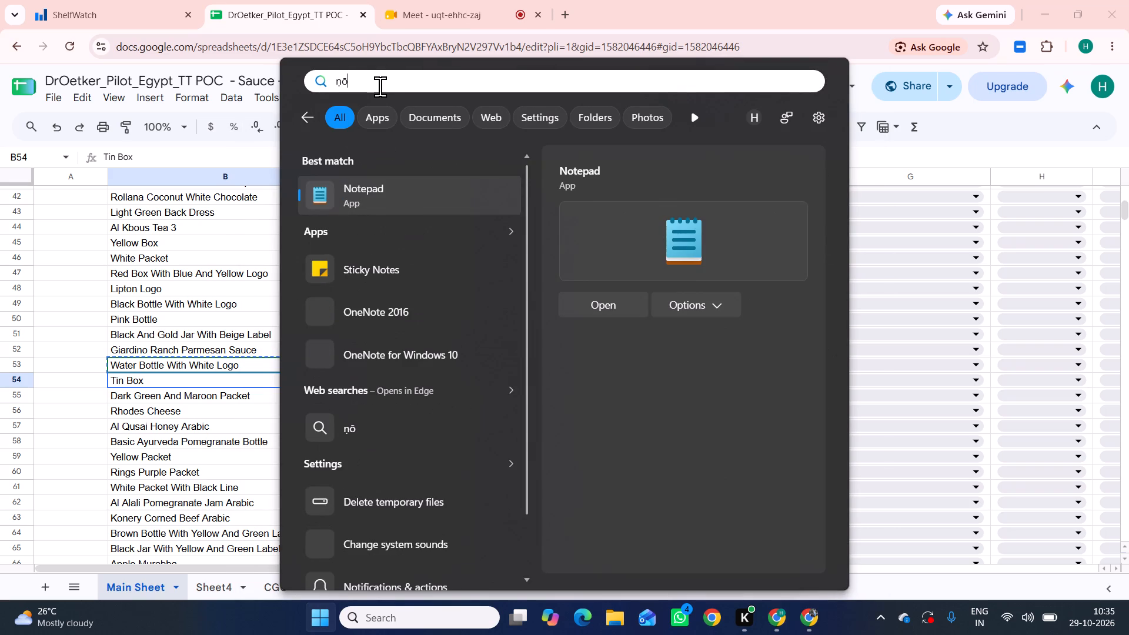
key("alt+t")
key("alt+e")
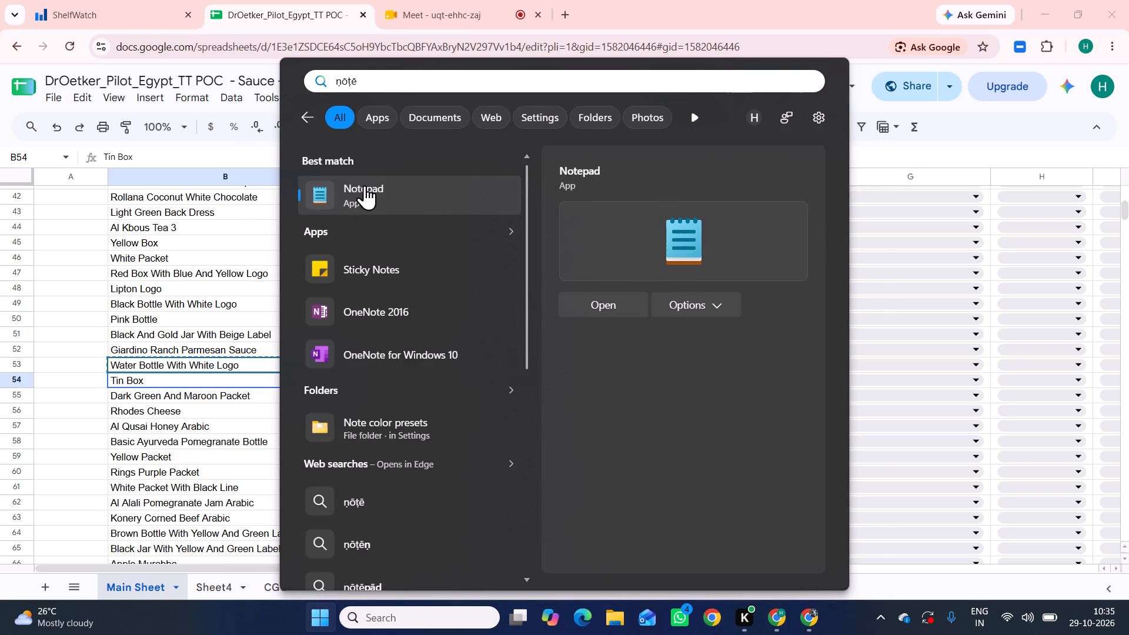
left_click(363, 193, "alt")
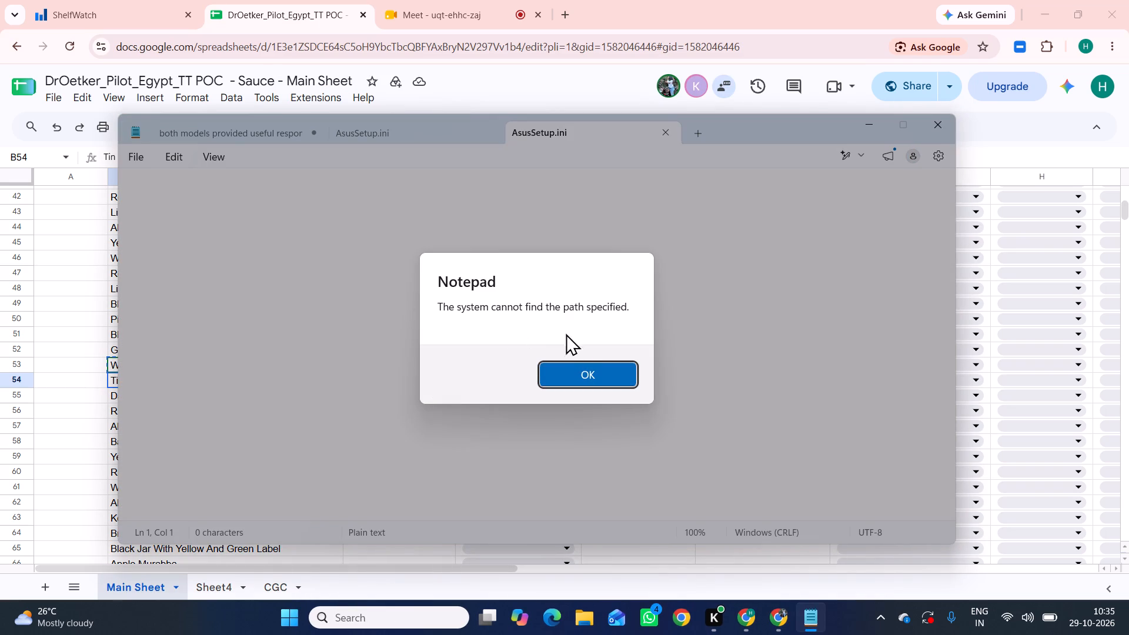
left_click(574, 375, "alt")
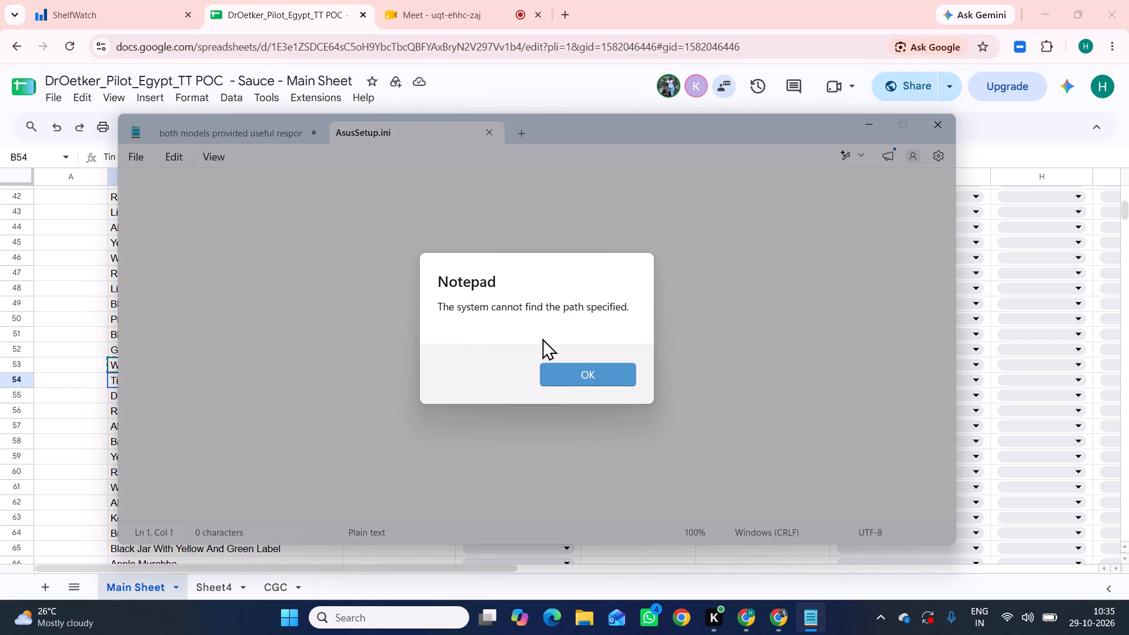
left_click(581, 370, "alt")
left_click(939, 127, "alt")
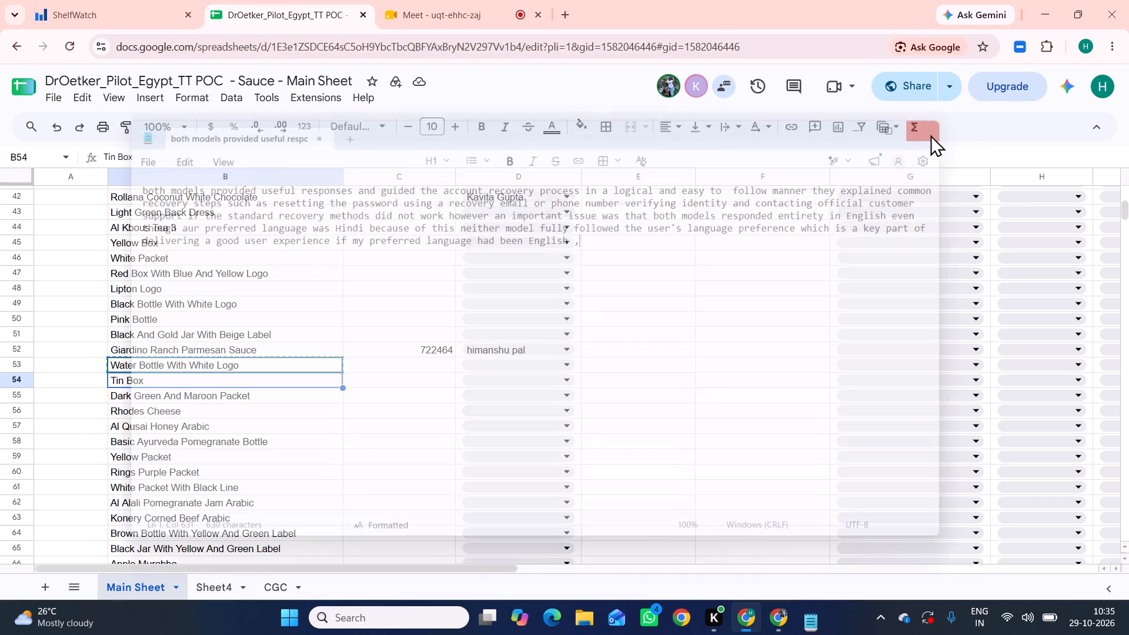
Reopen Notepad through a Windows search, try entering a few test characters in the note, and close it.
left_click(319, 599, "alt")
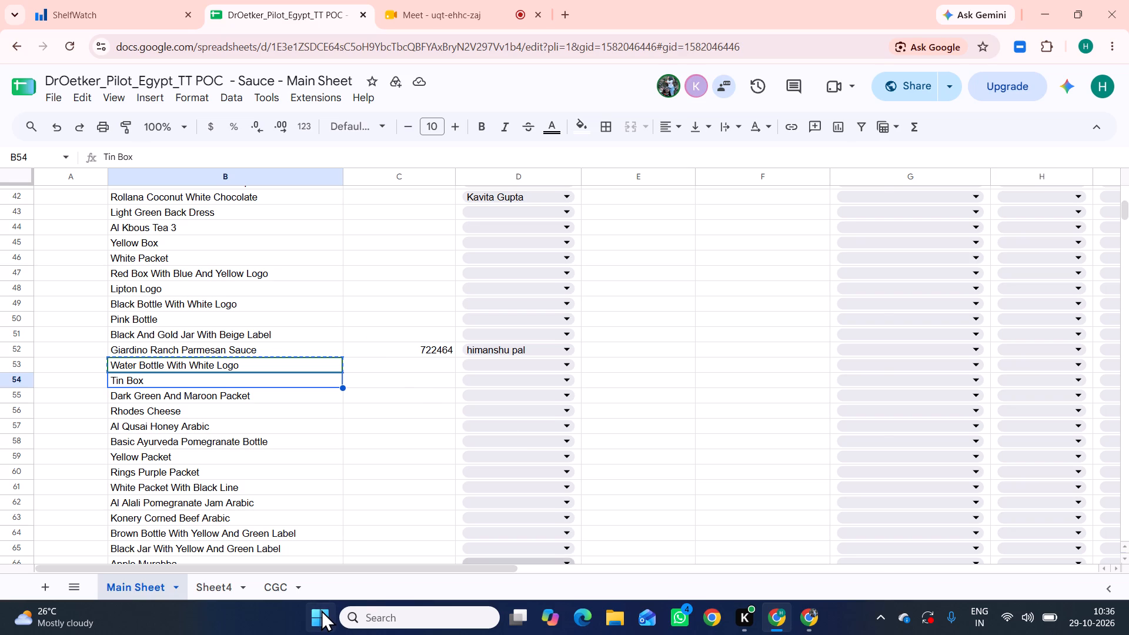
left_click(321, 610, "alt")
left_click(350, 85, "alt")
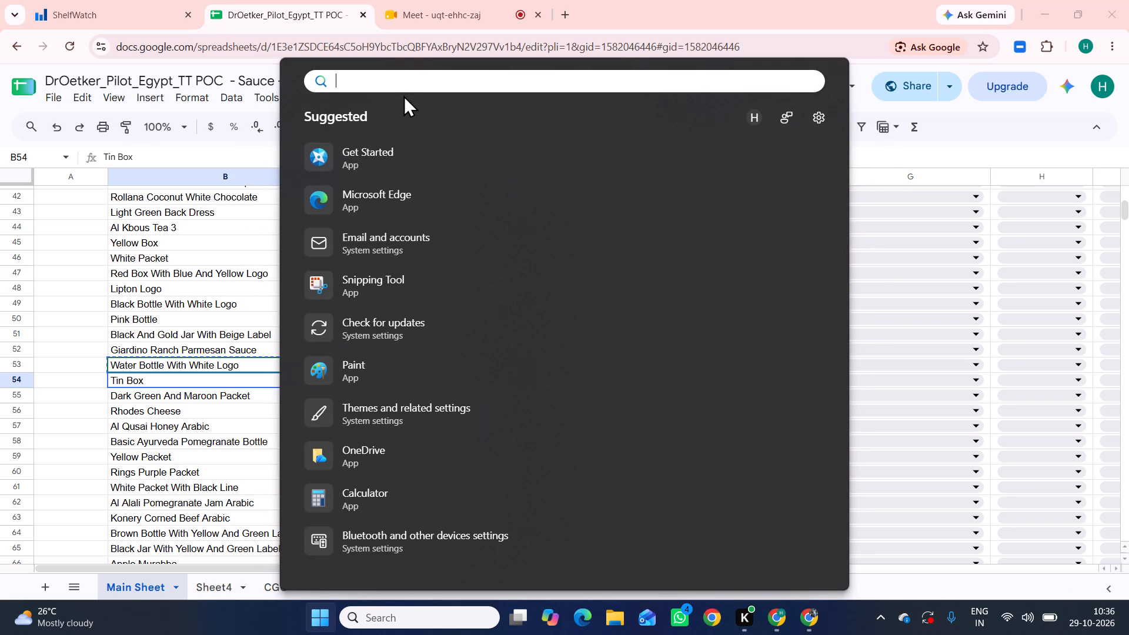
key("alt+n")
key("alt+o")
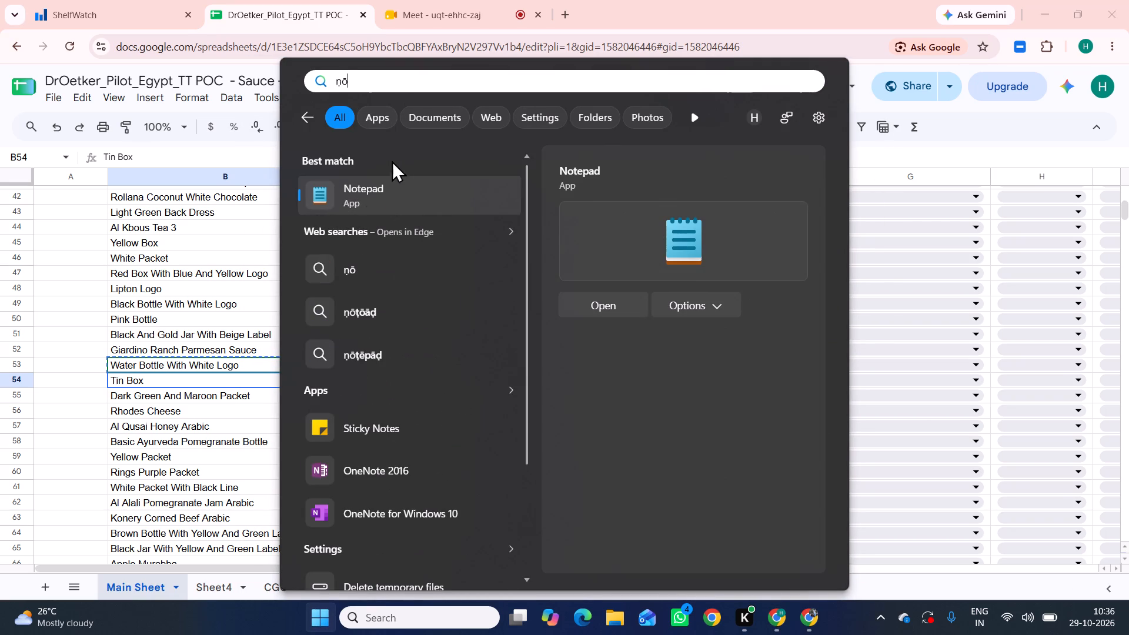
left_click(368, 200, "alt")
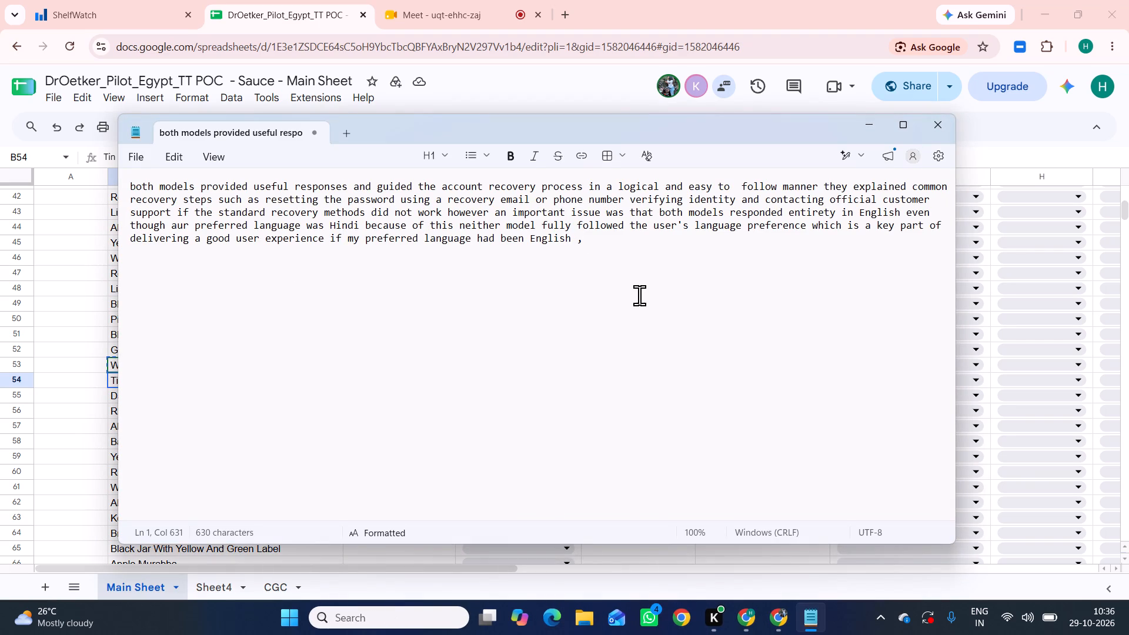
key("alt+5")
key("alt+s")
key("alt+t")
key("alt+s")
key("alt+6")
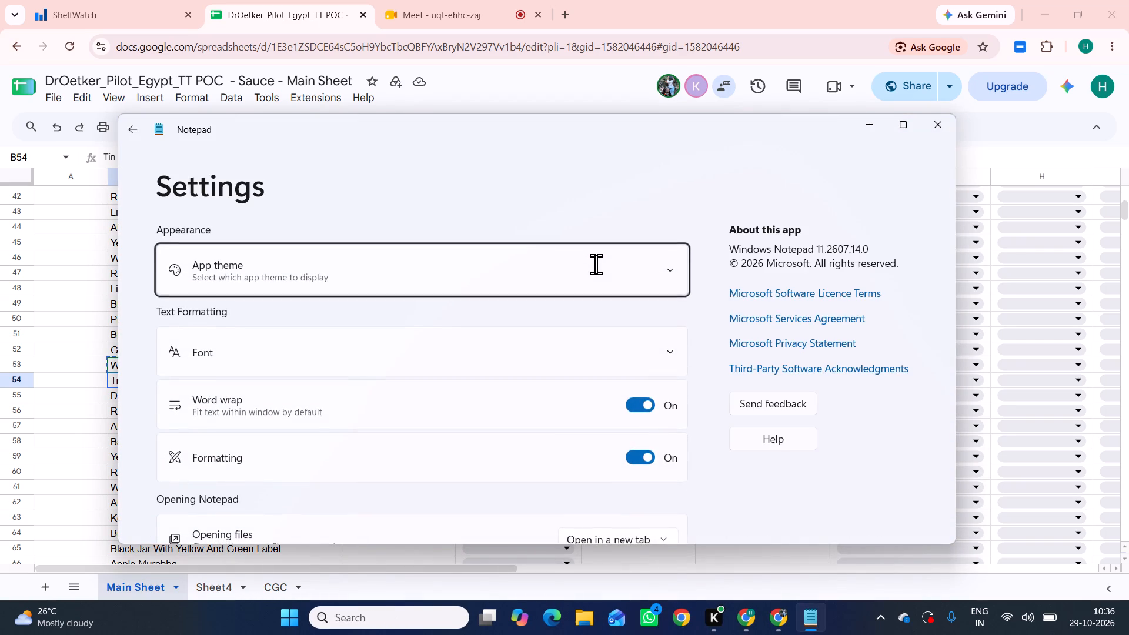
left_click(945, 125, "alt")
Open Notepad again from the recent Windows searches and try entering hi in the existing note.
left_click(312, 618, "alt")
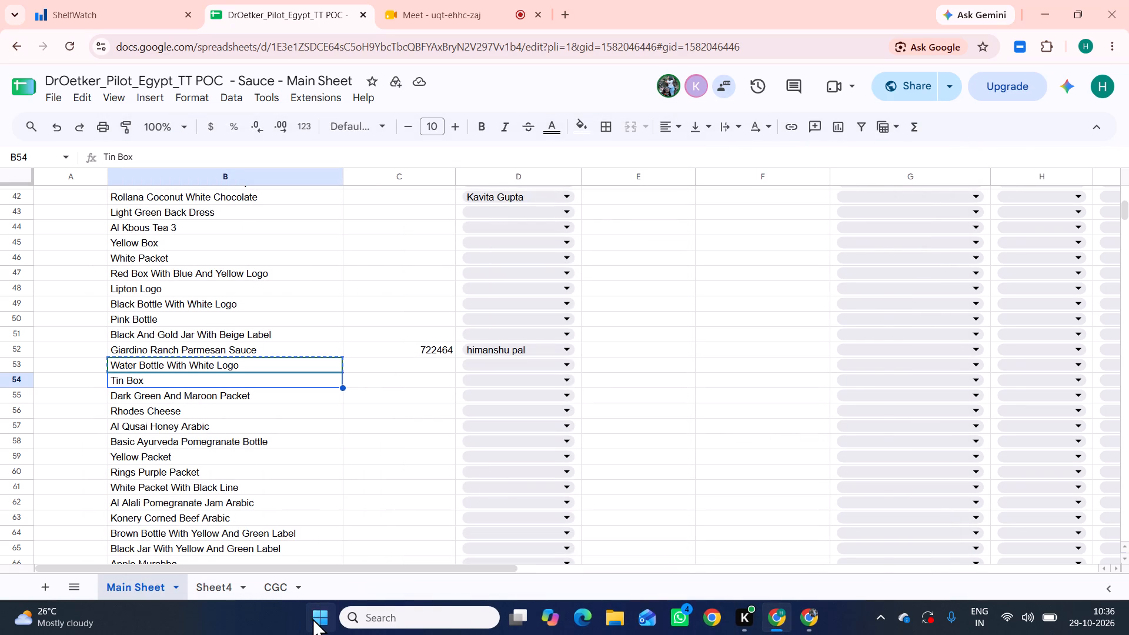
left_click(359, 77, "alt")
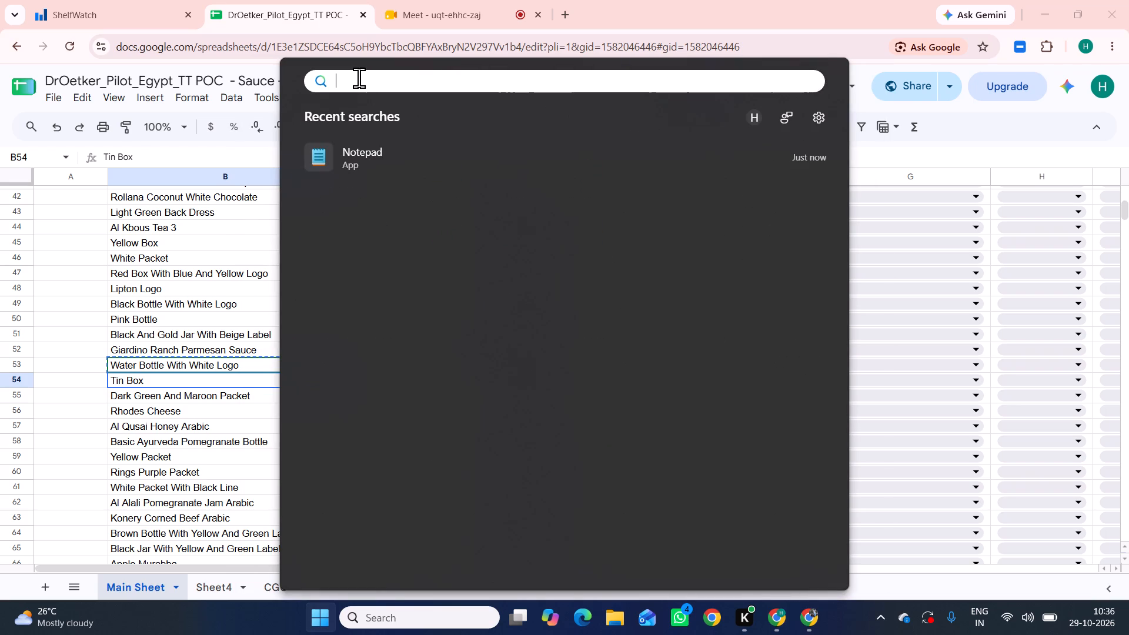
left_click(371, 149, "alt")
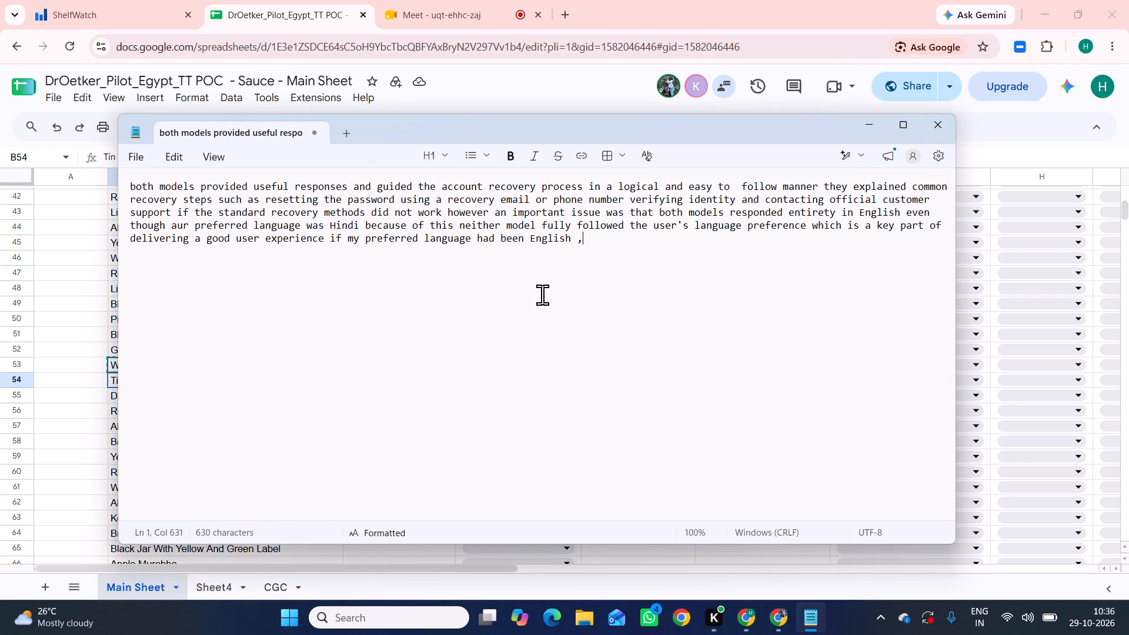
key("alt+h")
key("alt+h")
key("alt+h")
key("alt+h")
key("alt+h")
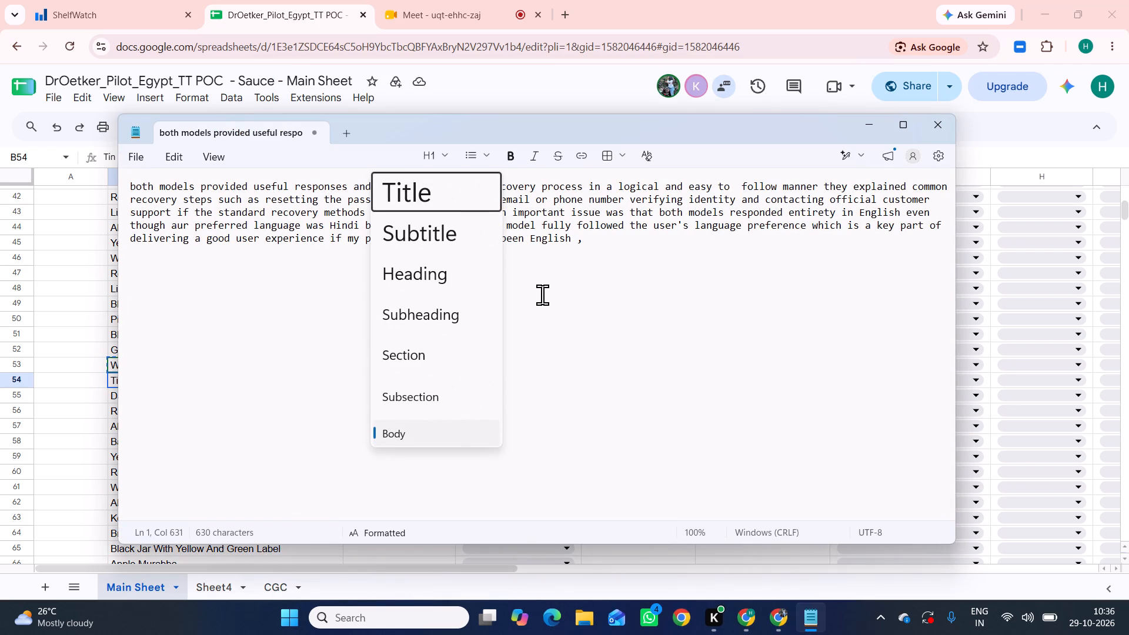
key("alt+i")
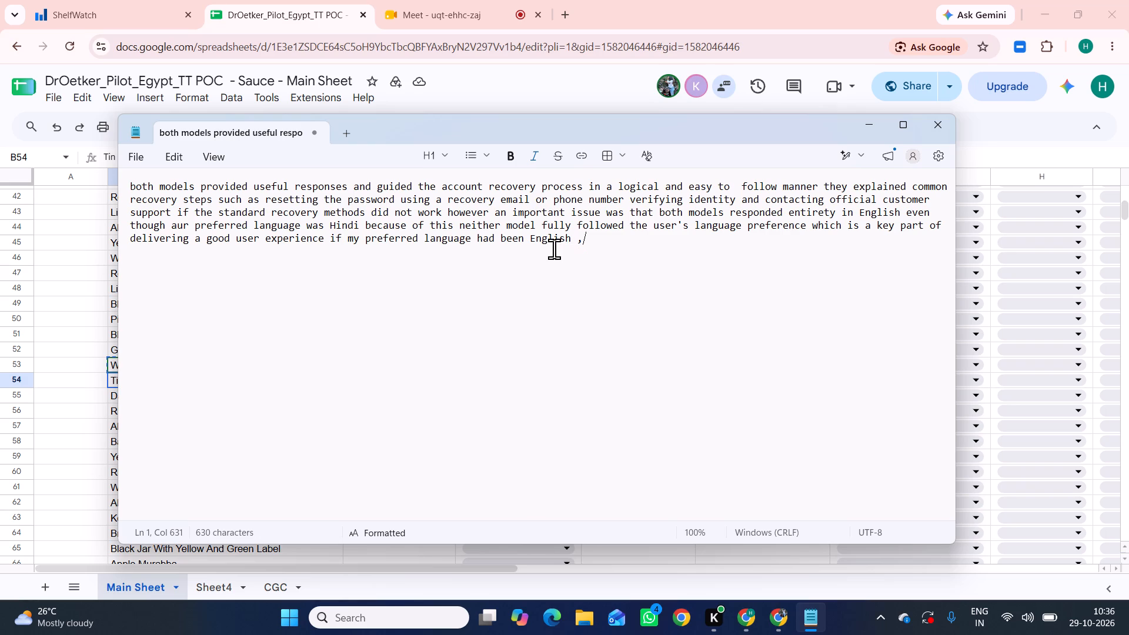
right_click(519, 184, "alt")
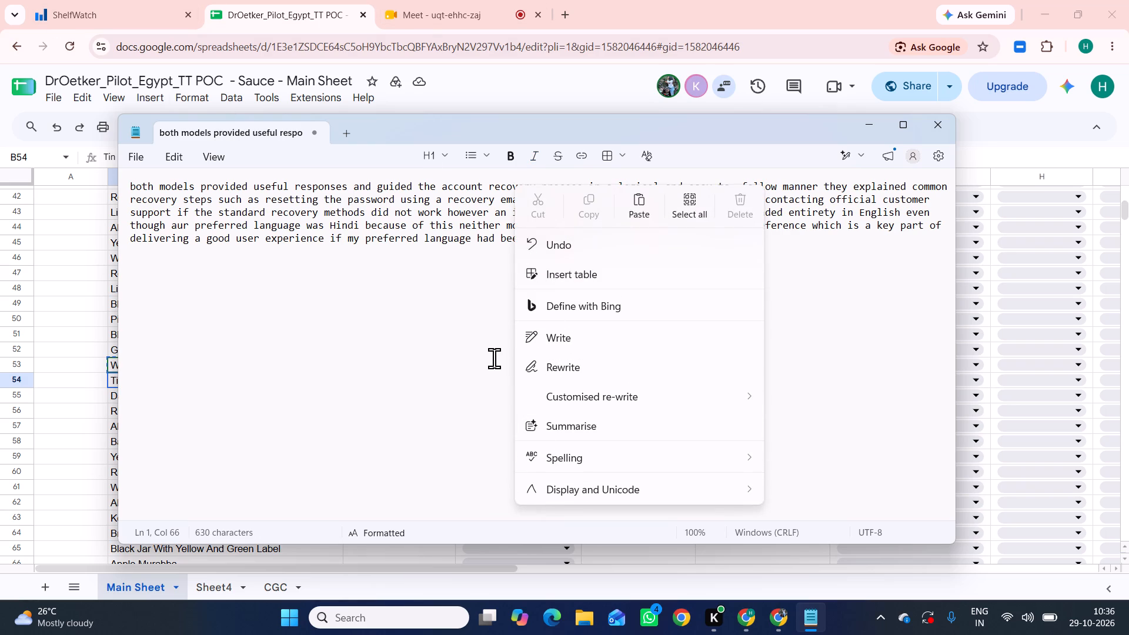
Look through Notepad's settings from Appearance down to Advanced Features, and close Notepad.
left_click(943, 148, "alt")
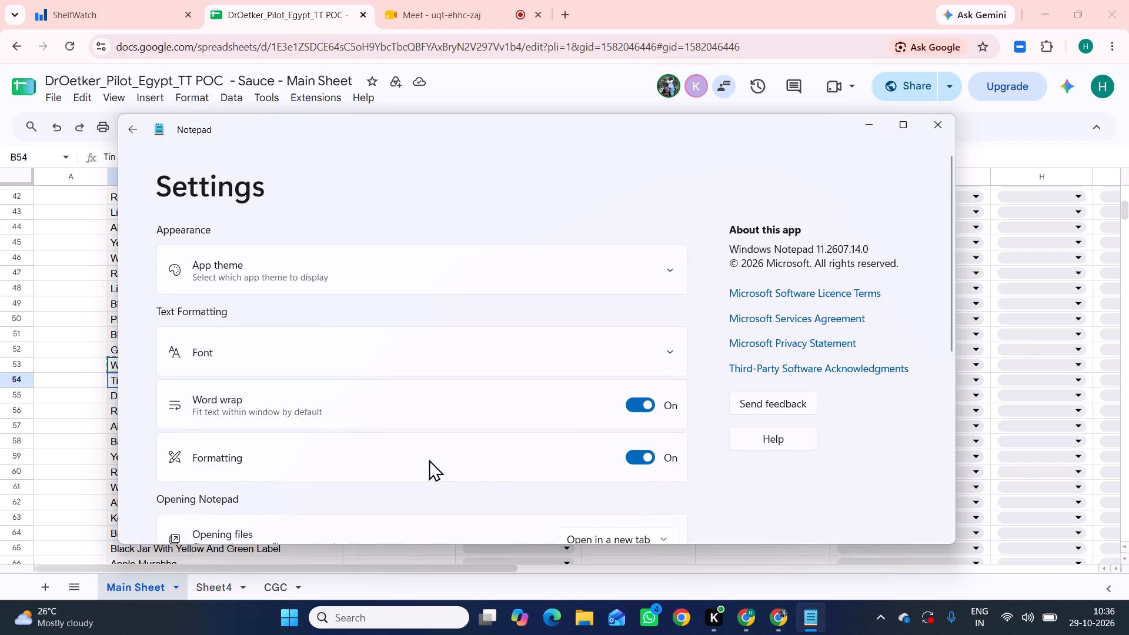
scroll(429, 459, "down", 1, "alt")
scroll(429, 459, "up", 1, "alt")
scroll(429, 459, "down", 3, "alt")
scroll(429, 459, "up", 2, "alt")
scroll(429, 459, "down", 8, "alt")
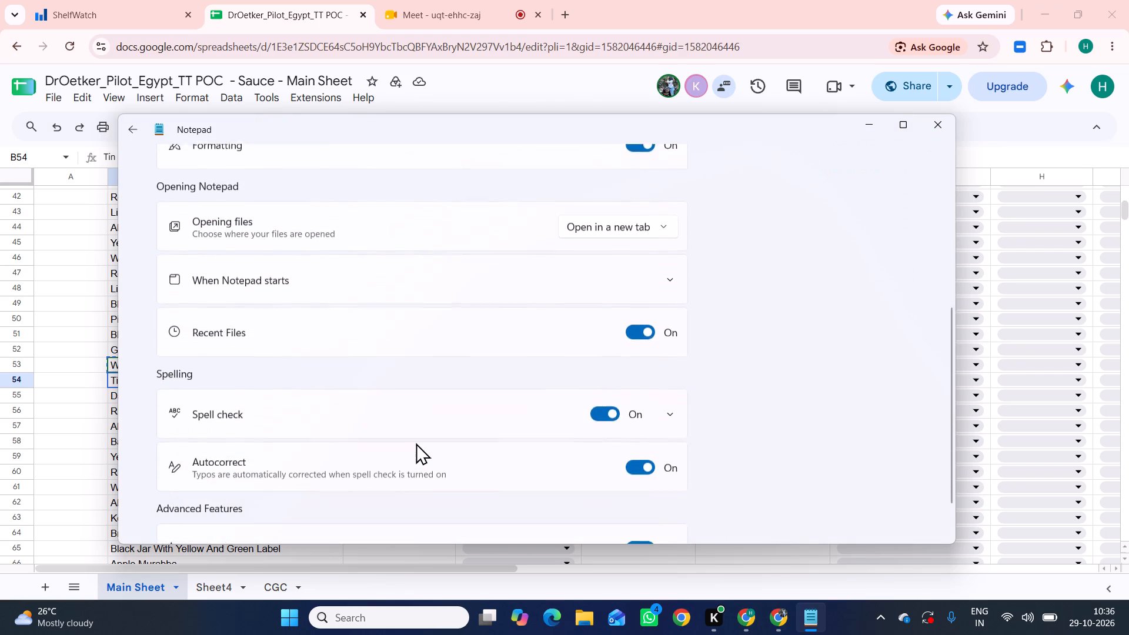
scroll(412, 439, "down", 11, "alt")
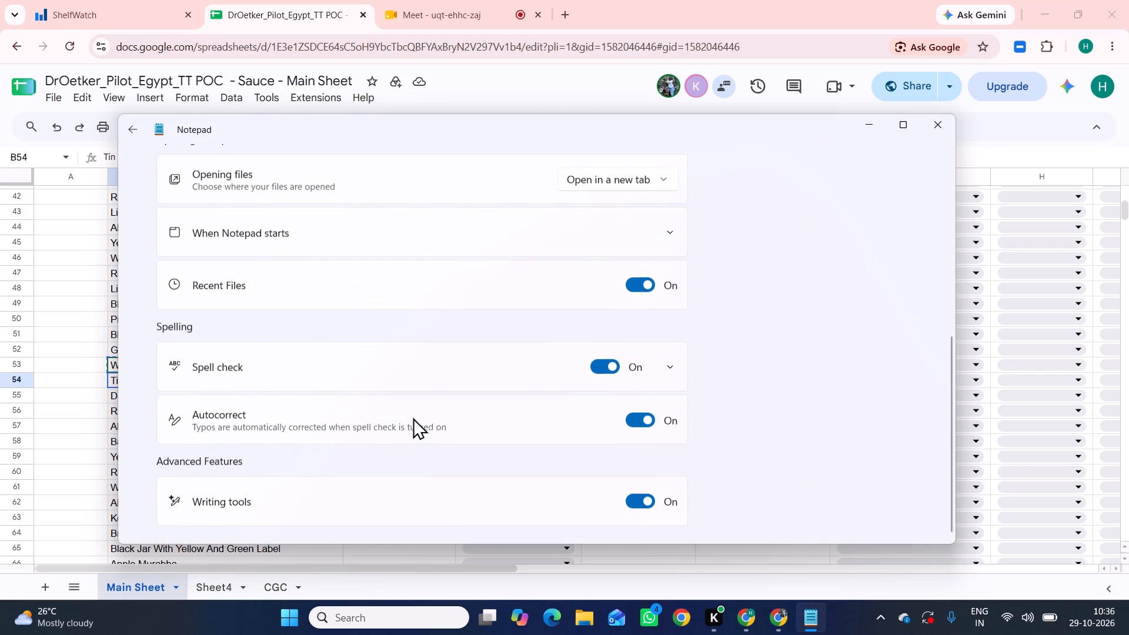
left_click(937, 128, "alt")
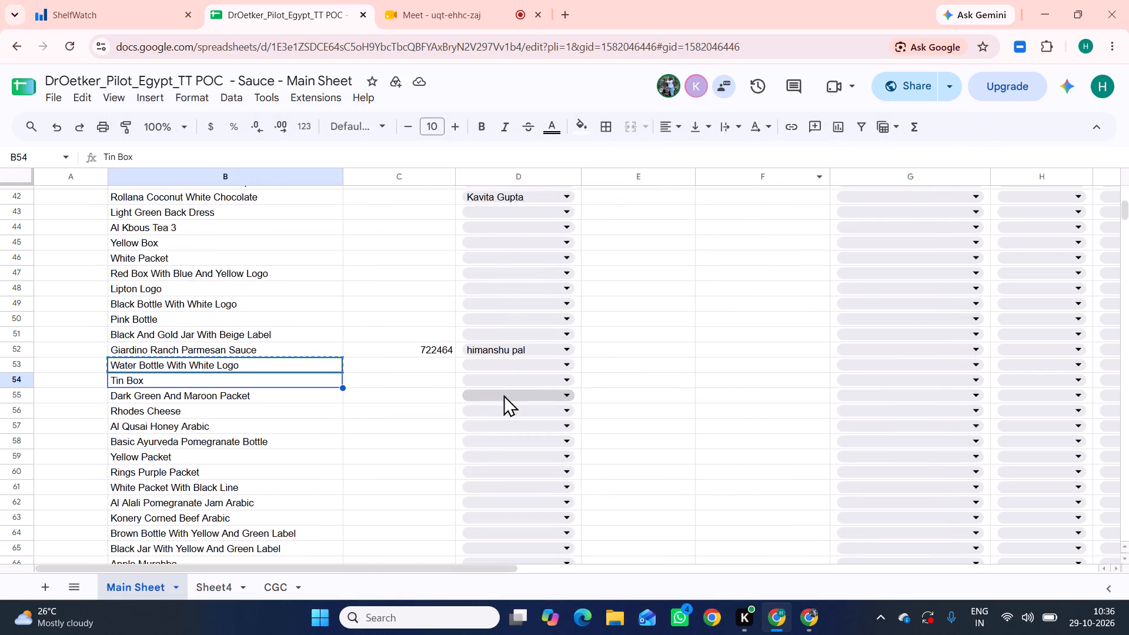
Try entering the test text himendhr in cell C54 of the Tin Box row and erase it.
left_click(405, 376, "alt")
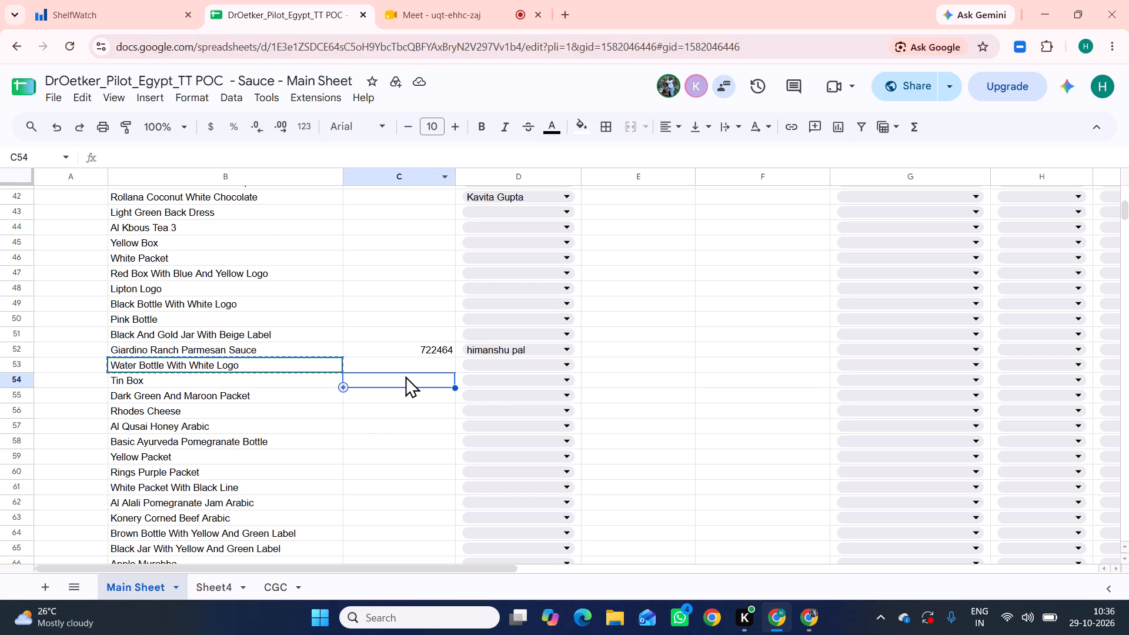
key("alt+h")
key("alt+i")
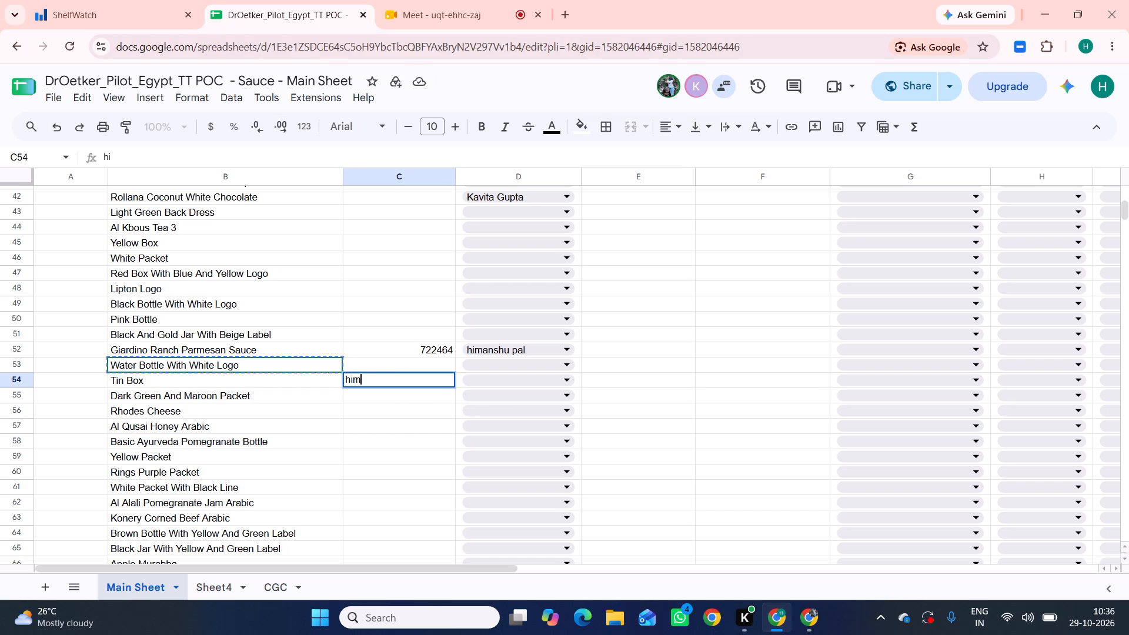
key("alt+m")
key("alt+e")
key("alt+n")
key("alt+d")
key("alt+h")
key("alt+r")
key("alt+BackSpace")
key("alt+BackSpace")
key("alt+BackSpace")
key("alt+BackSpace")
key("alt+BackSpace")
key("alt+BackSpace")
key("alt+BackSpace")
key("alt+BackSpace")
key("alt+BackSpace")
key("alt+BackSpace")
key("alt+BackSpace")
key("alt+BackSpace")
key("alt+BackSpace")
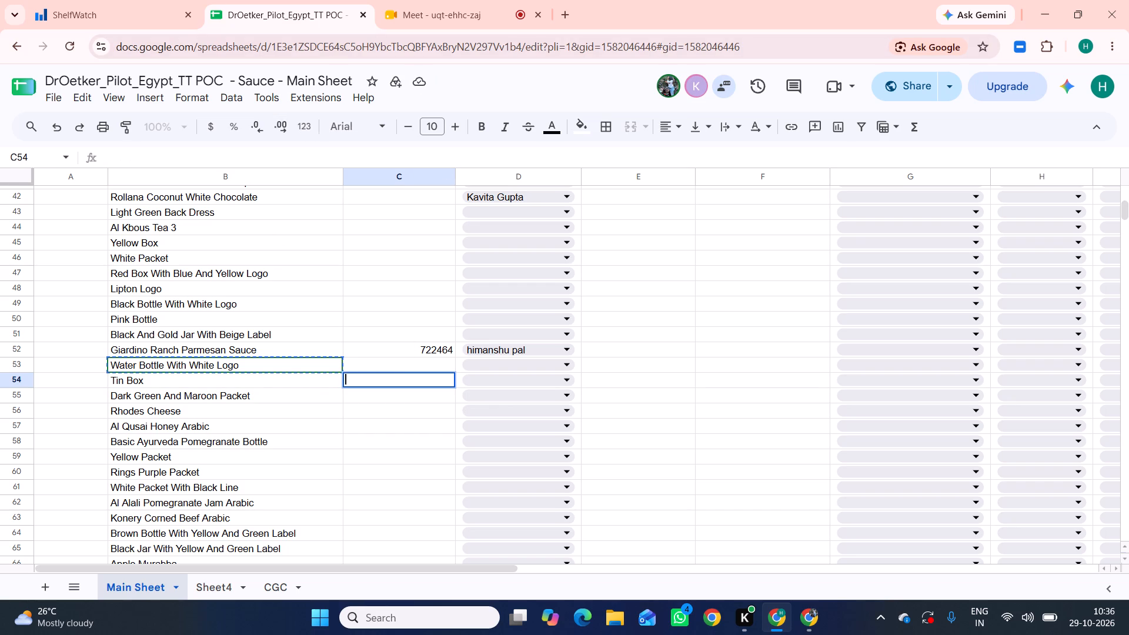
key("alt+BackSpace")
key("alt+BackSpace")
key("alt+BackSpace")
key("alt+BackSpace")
Close the browser window containing the Sauce Main Sheet and confirm leaving the site.
left_click(1125, 0, "alt")
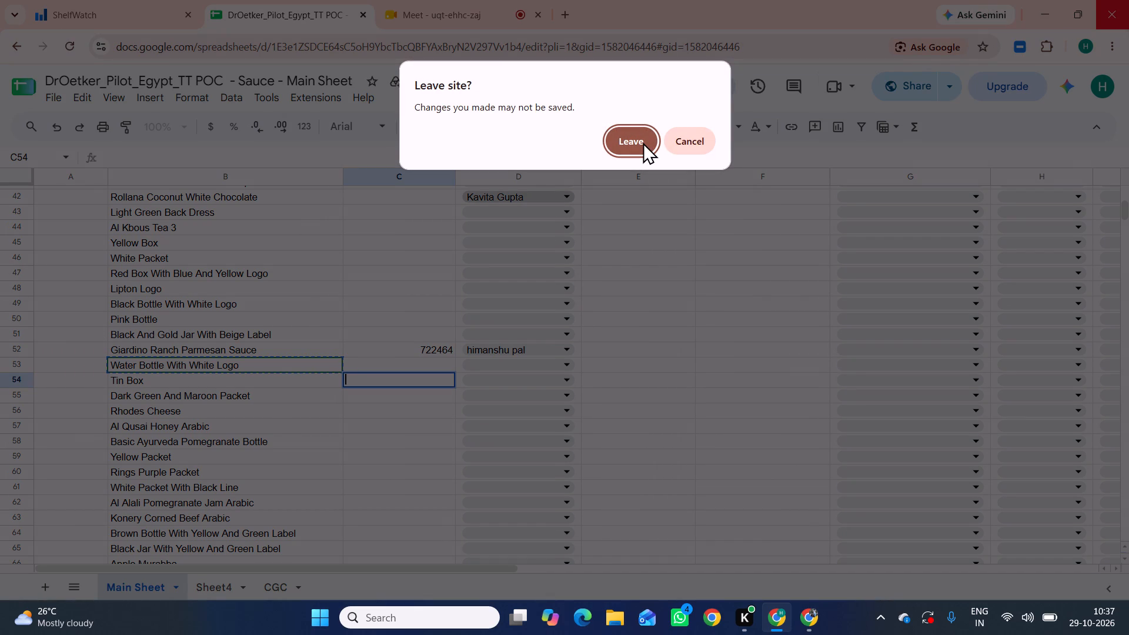
left_click(642, 142, "alt")
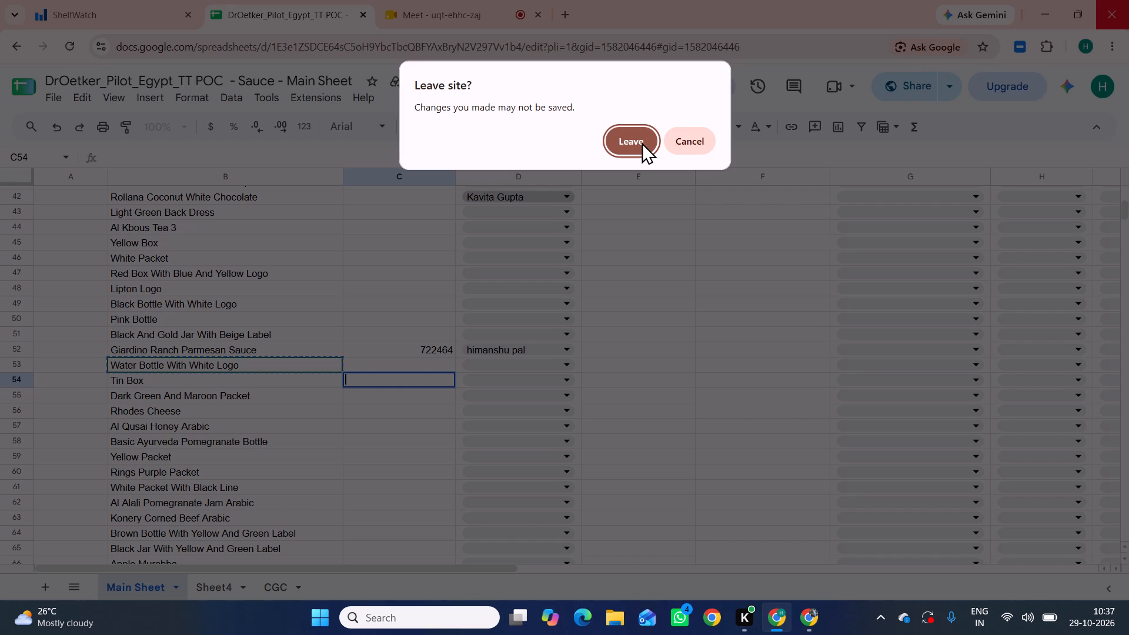
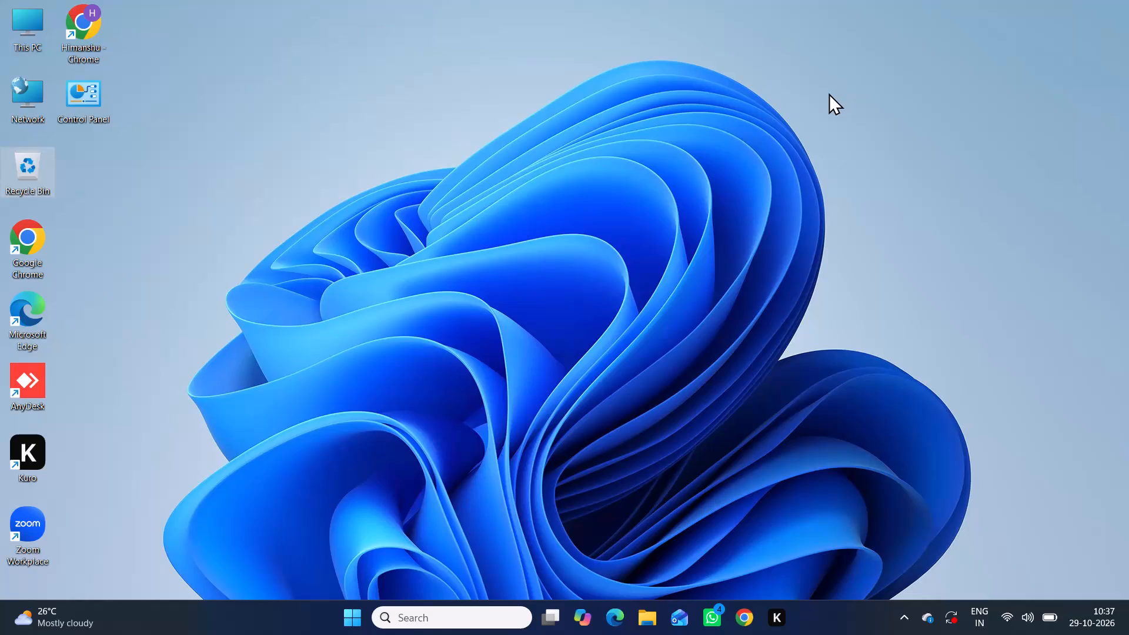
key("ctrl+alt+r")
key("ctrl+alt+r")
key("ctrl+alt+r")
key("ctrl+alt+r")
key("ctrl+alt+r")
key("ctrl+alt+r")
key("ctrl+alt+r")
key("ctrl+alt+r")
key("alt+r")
Restart the computer from the desktop by choosing Restart in the Shut Down Windows dialog.
key("alt+F3")
key("alt+F4")
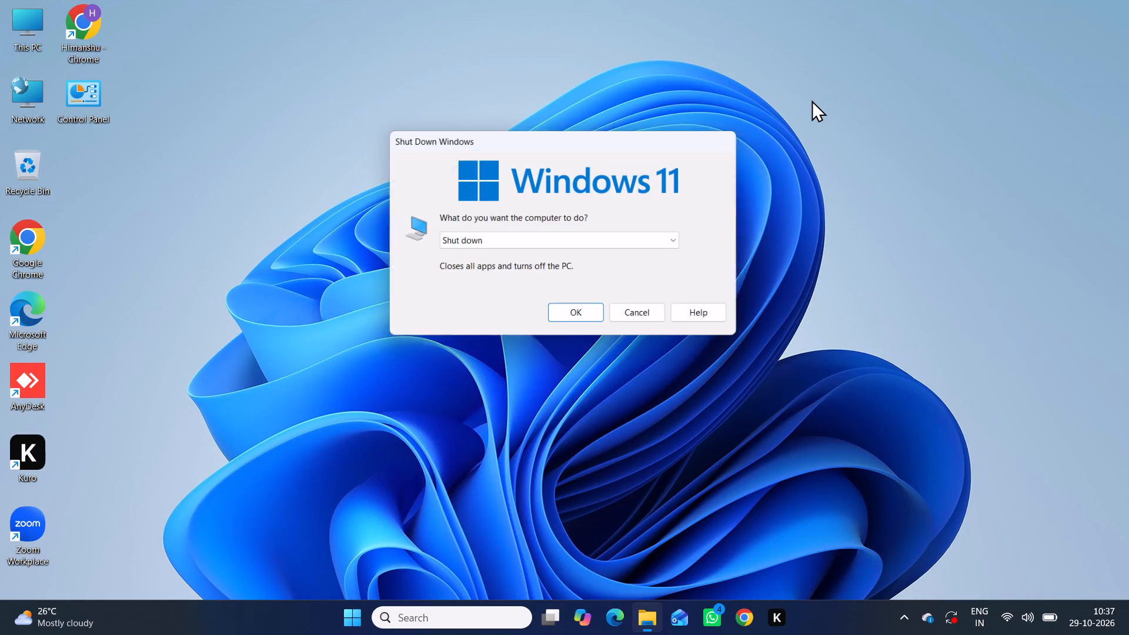
key("alt+Down")
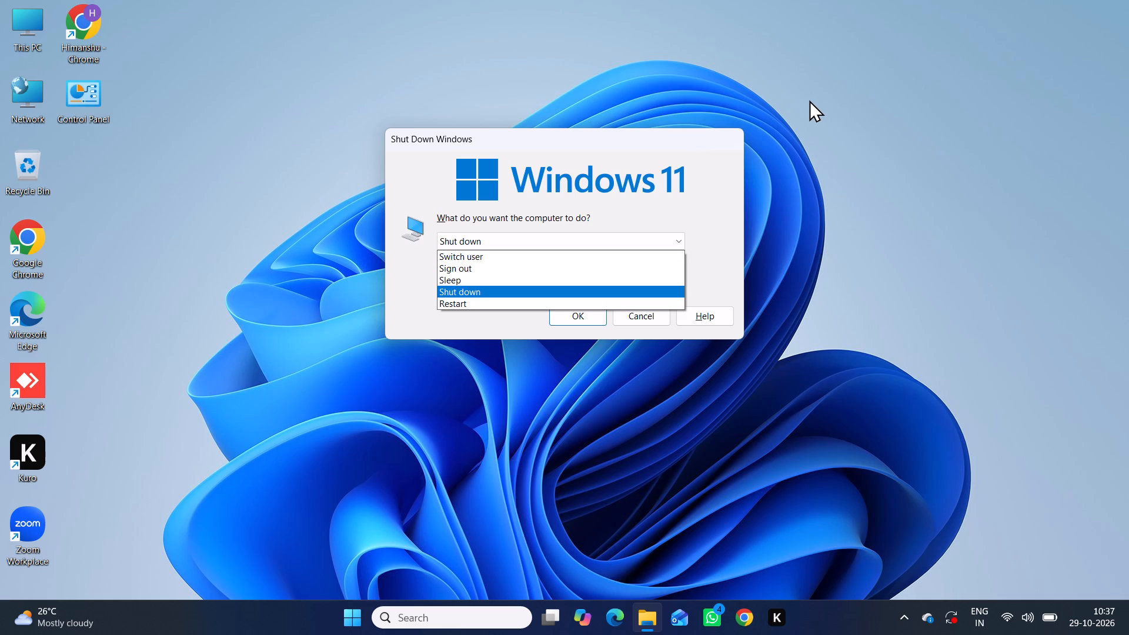
key("alt+Down")
key("alt+Down")
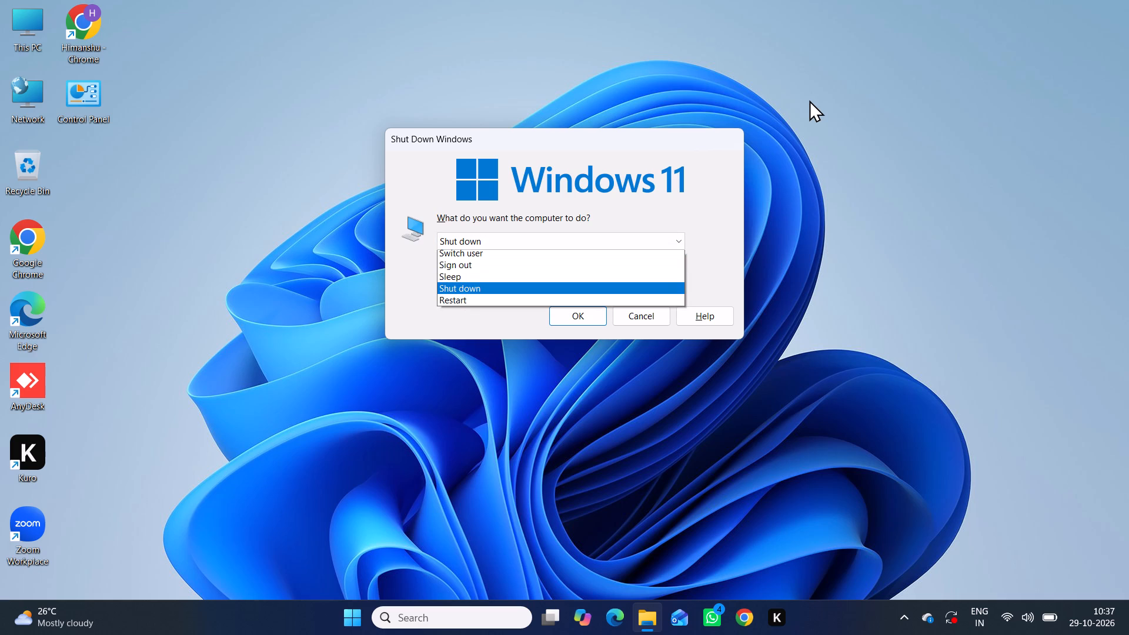
key("alt+Down")
key("alt+Down")
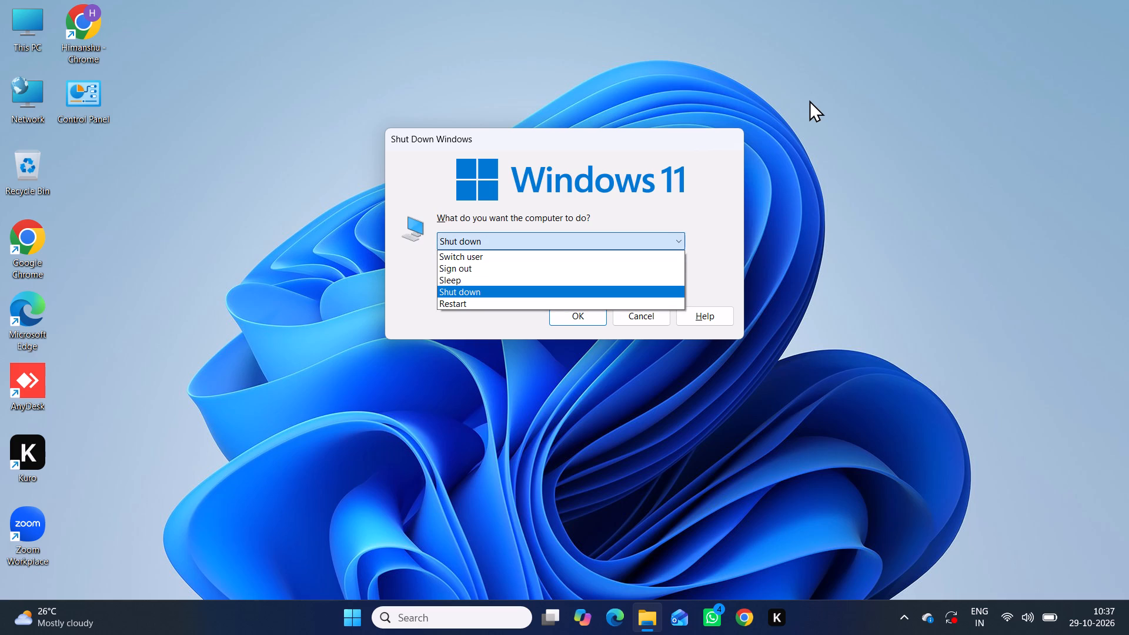
key("alt+Up")
key("alt+Down")
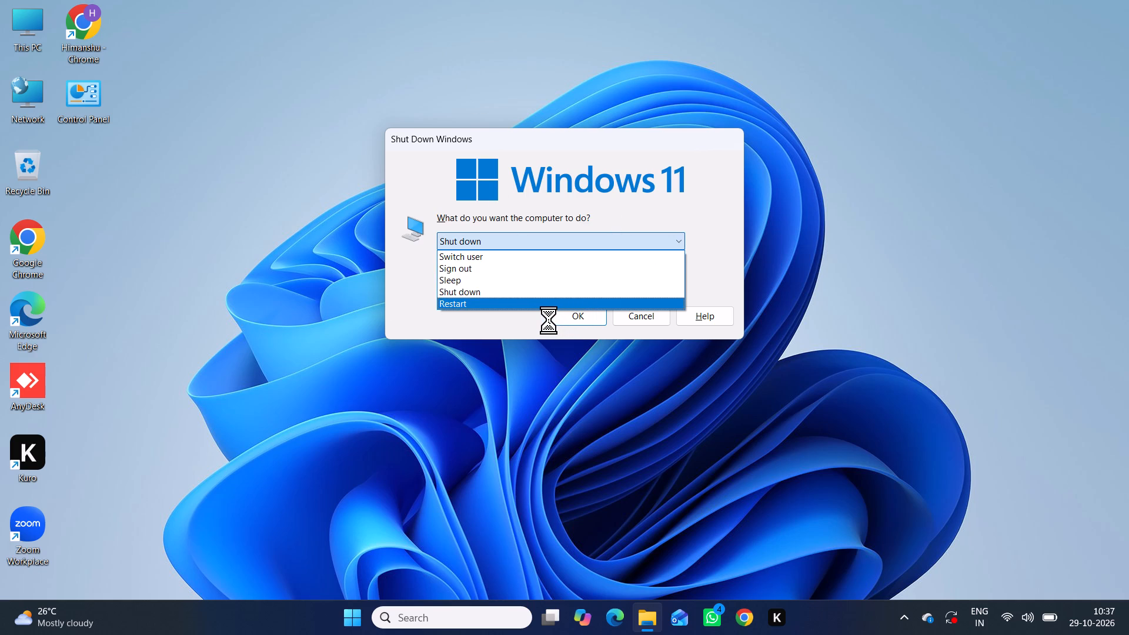
left_click(460, 305, "alt")
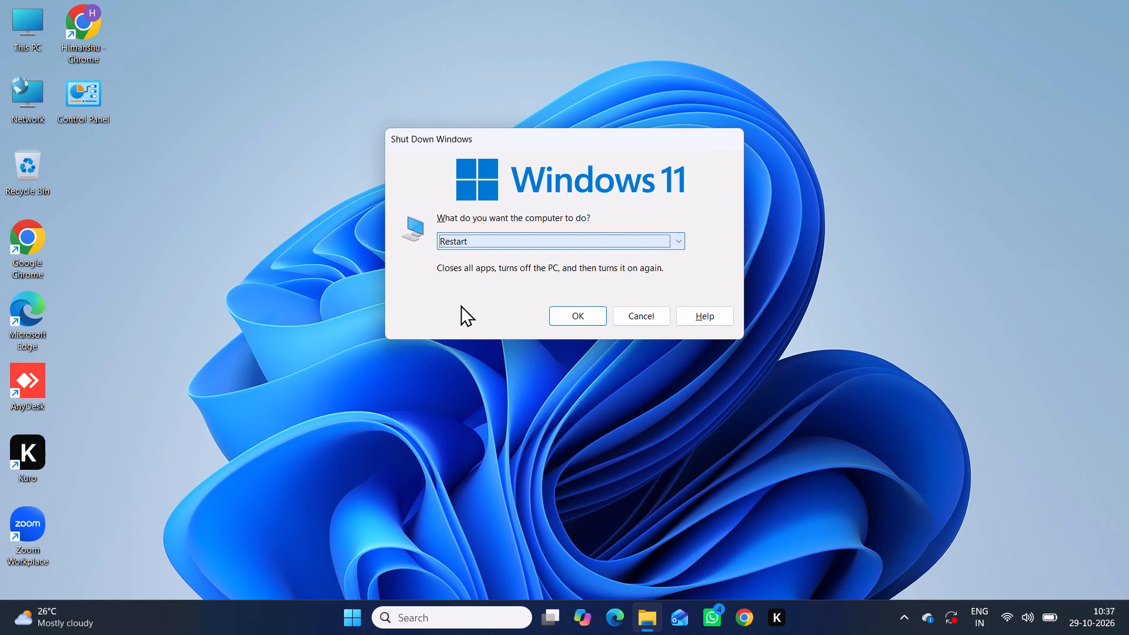
left_click(578, 317, "alt")
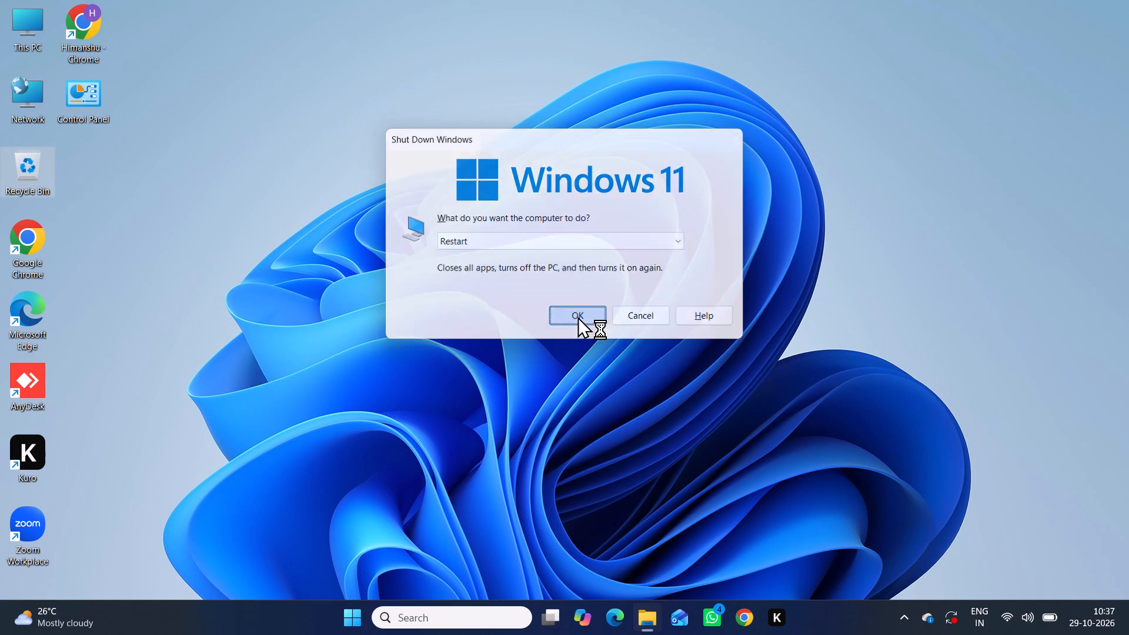